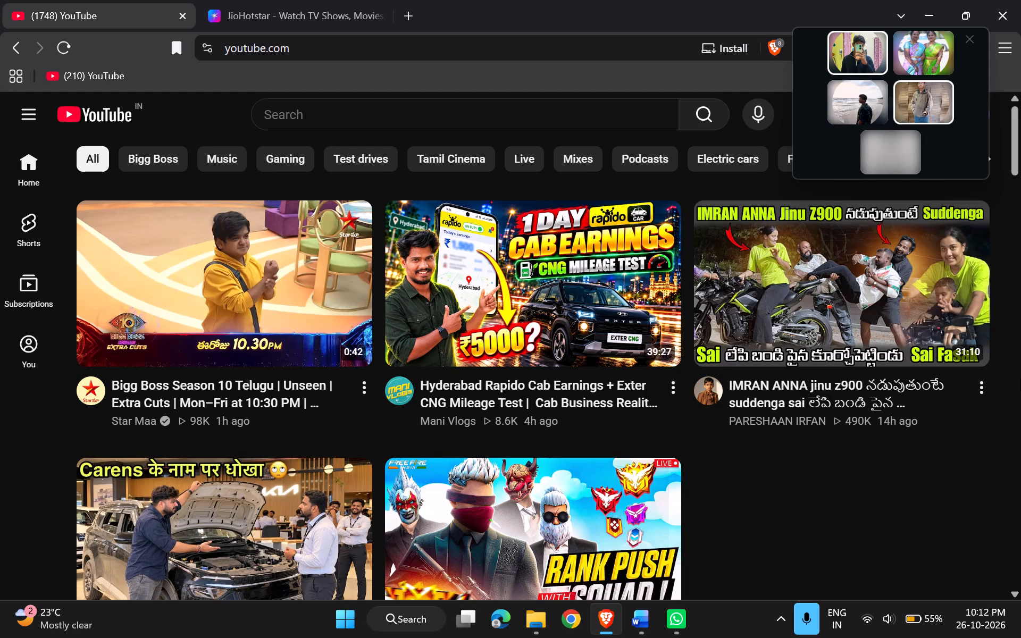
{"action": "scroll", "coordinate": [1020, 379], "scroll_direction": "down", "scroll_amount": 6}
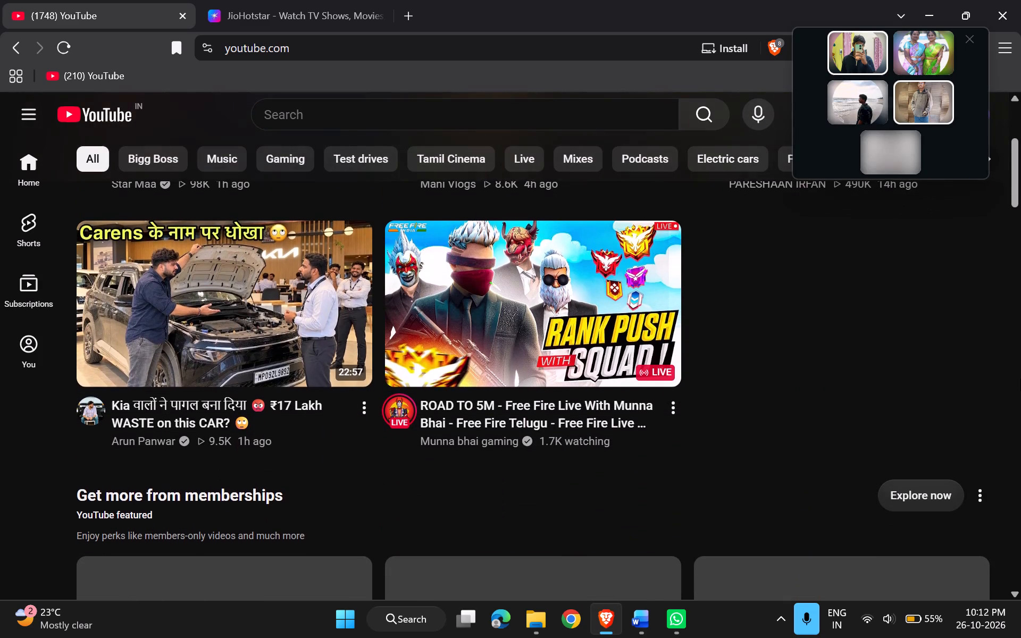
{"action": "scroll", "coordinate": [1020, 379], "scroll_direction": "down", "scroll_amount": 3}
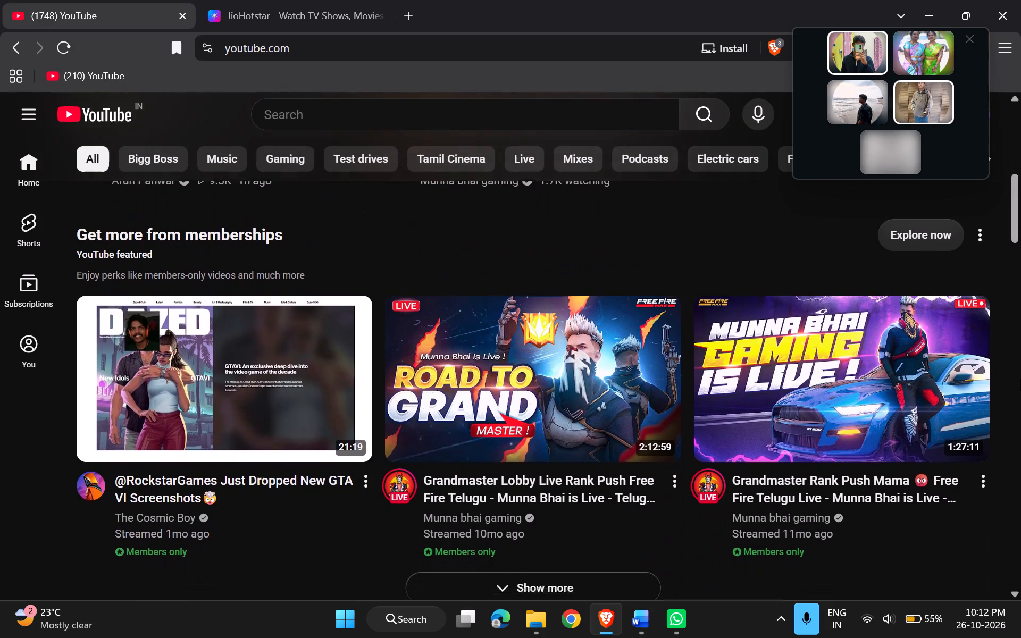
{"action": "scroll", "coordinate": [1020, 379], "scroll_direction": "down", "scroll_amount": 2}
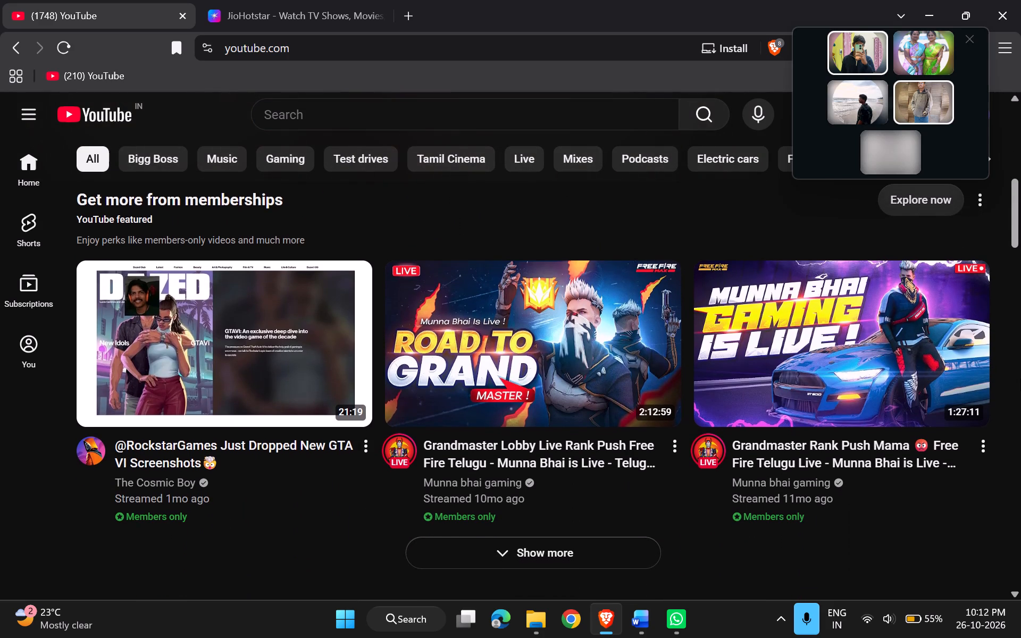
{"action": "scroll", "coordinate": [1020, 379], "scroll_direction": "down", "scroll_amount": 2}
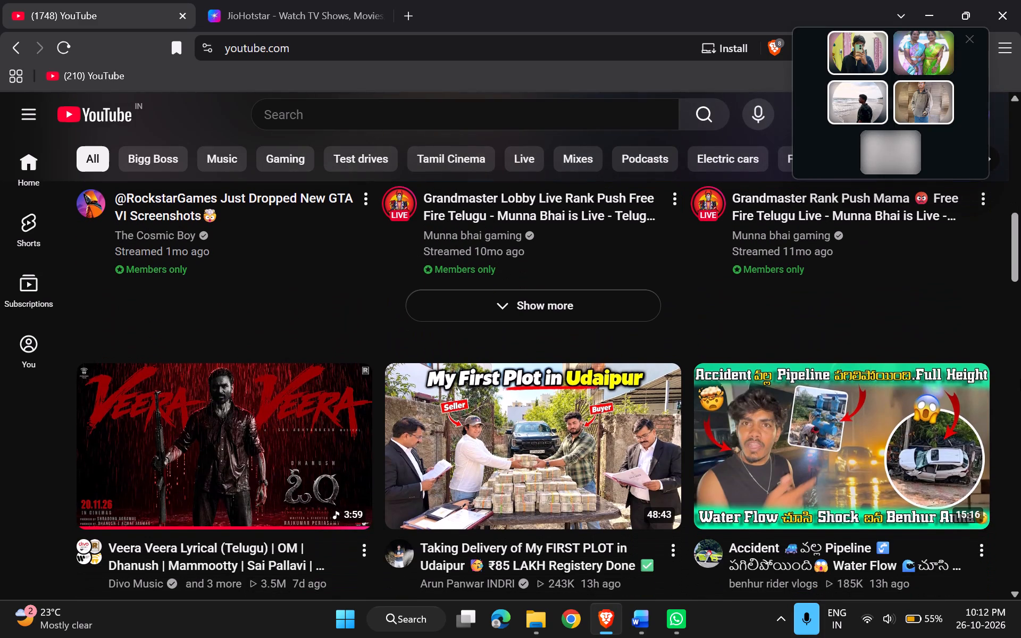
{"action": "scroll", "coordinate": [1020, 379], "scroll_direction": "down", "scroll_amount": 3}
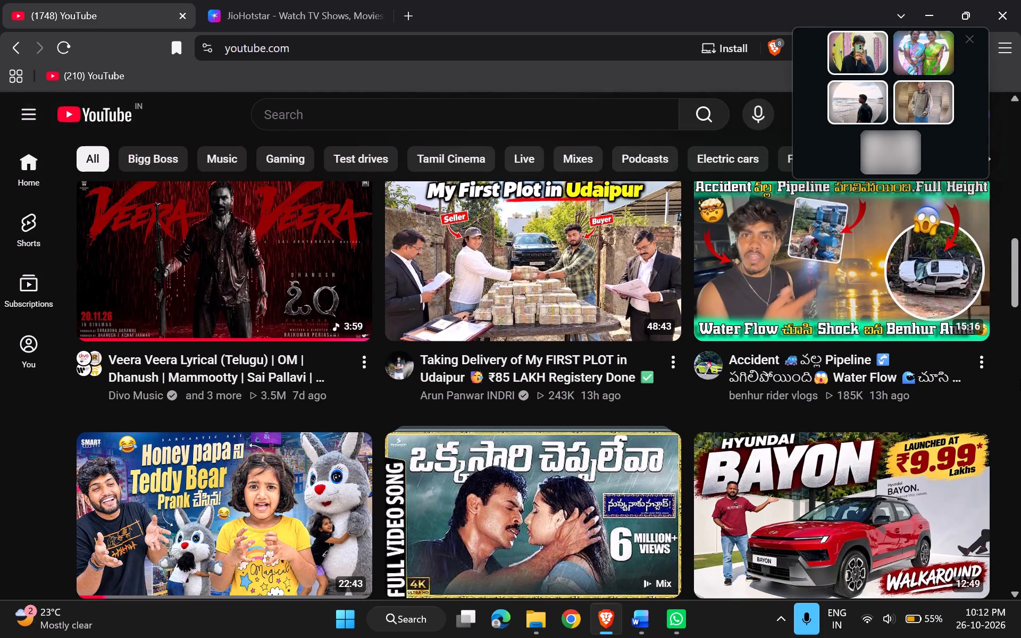
Switch to the Major Project Report document in Word and go to the end of the bibliography.
{"action": "left_click", "coordinate": [925, 6]}
{"action": "scroll", "coordinate": [708, 277], "scroll_direction": "right", "scroll_amount": 1}
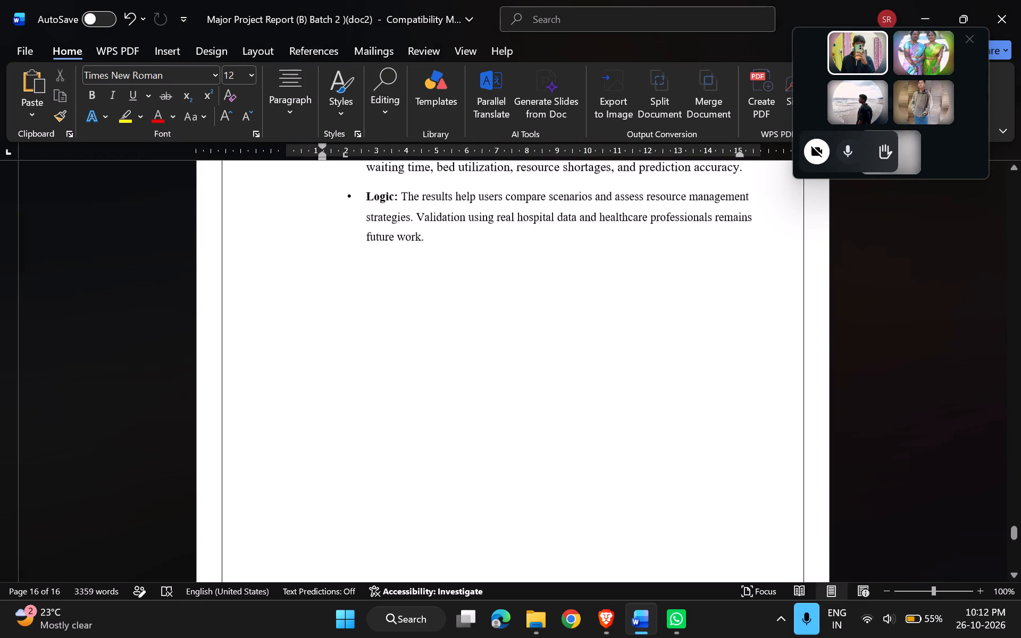
{"action": "scroll", "coordinate": [708, 277], "scroll_direction": "right", "scroll_amount": 1}
{"action": "scroll", "coordinate": [708, 277], "scroll_direction": "down", "scroll_amount": 6}
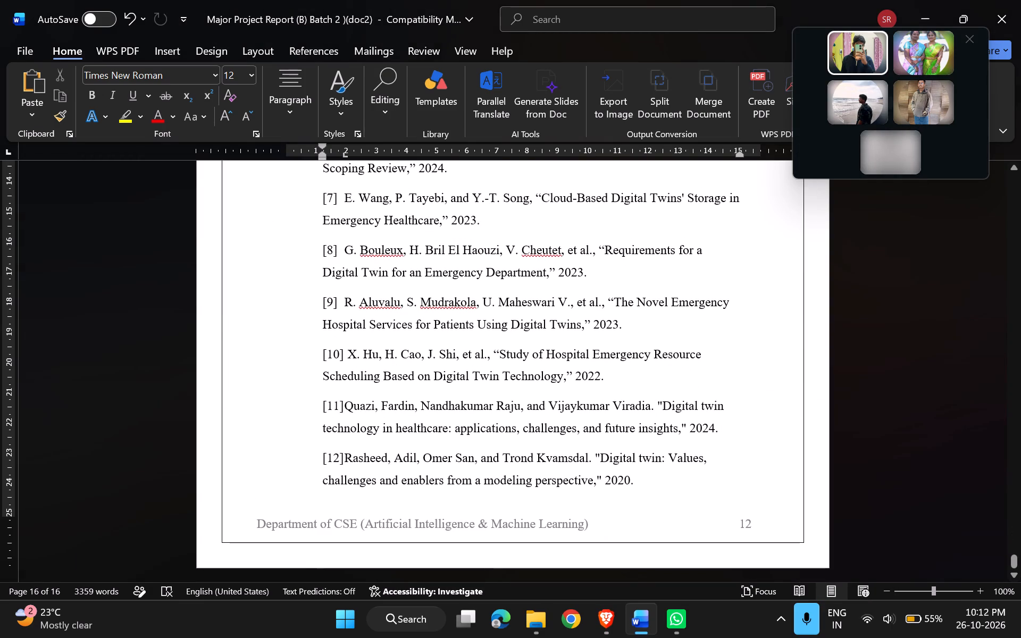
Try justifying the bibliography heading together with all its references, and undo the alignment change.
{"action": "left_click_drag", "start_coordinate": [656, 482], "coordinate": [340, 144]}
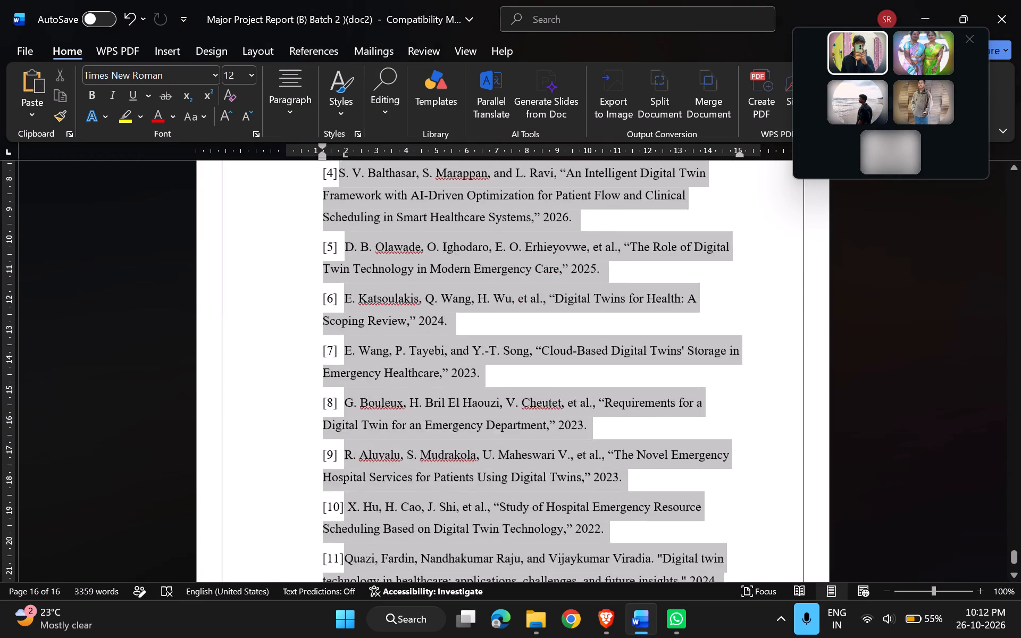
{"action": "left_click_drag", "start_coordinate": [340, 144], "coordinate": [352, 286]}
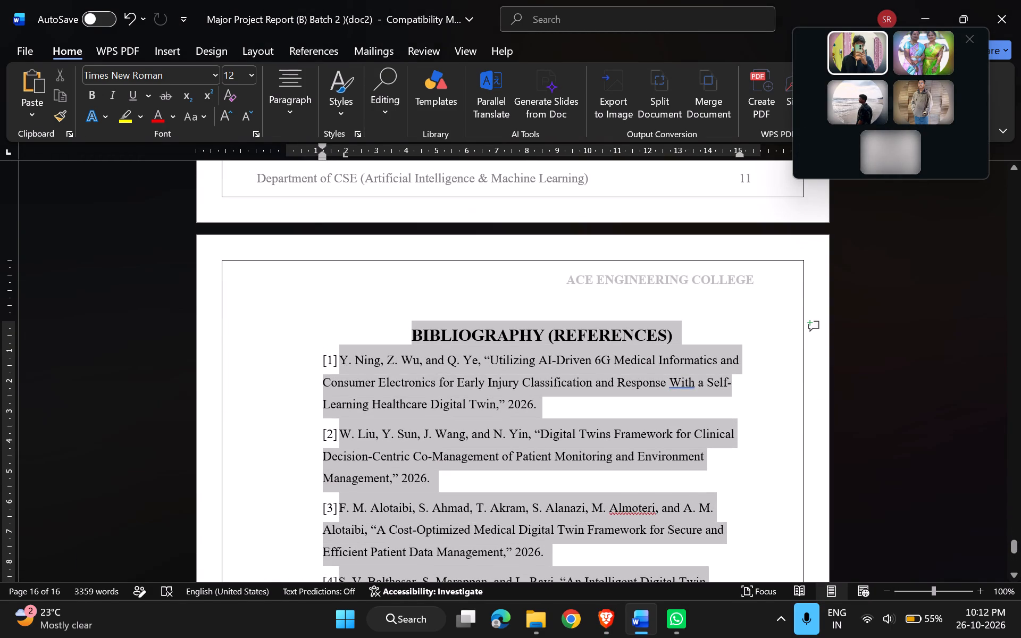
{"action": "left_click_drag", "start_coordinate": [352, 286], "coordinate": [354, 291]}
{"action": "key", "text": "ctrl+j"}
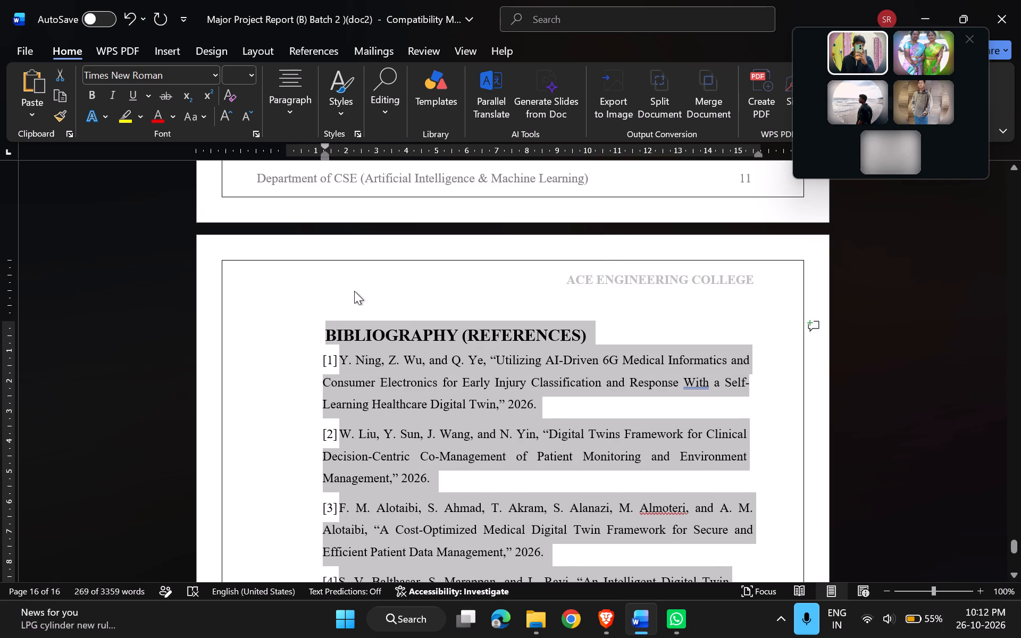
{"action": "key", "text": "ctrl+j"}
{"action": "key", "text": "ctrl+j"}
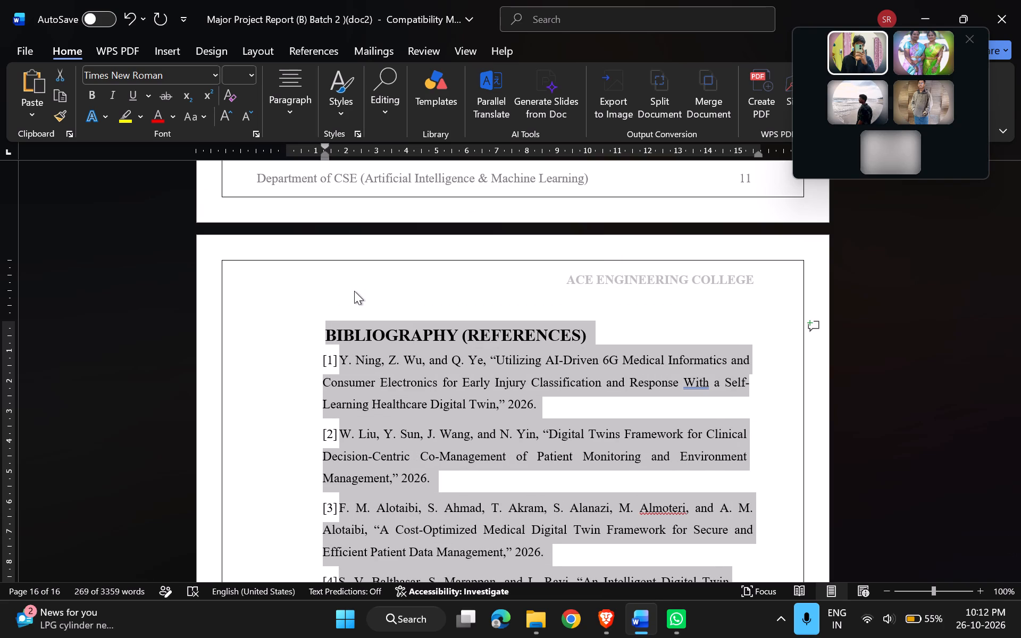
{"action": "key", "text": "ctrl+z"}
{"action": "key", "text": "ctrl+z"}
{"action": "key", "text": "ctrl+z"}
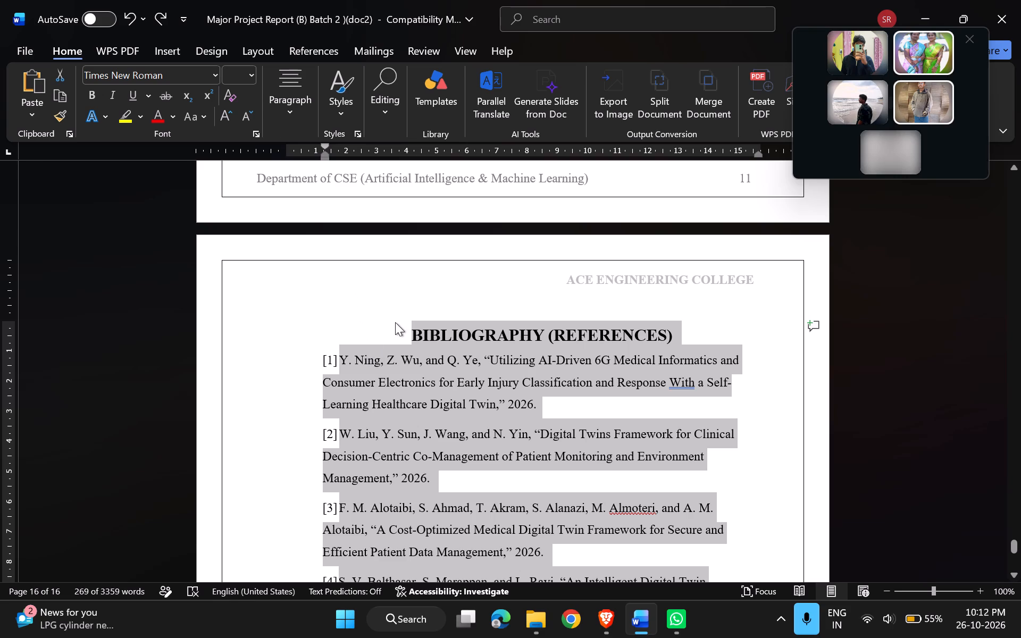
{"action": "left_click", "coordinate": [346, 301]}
Justify bibliography references [1] to [12], leaving out the BIBLIOGRAPHY (REFERENCES) heading.
{"action": "scroll", "coordinate": [346, 301], "scroll_direction": "down", "scroll_amount": 1}
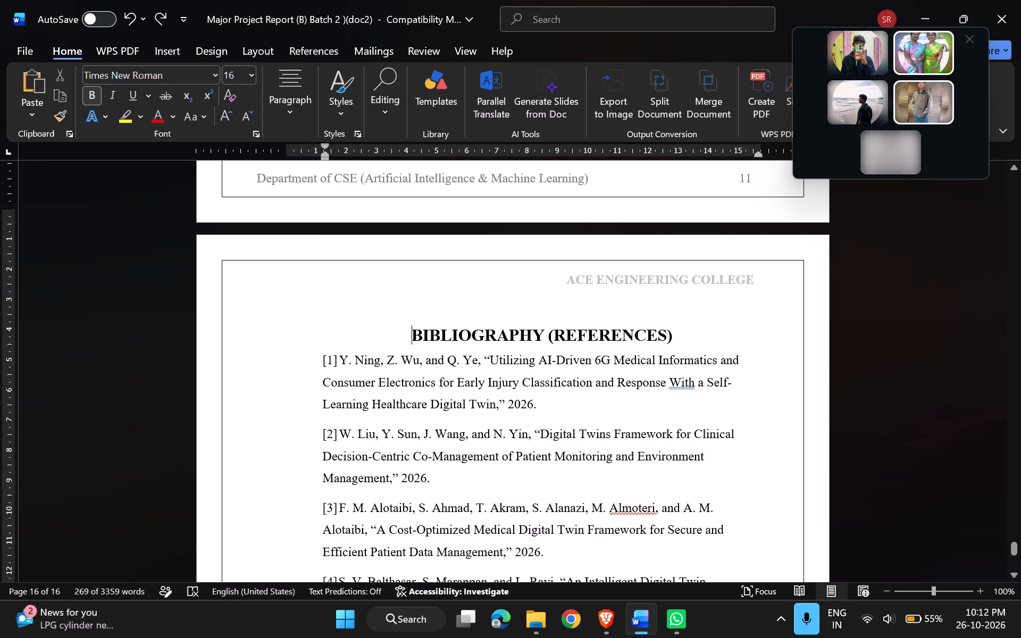
{"action": "scroll", "coordinate": [346, 301], "scroll_direction": "down", "scroll_amount": 1}
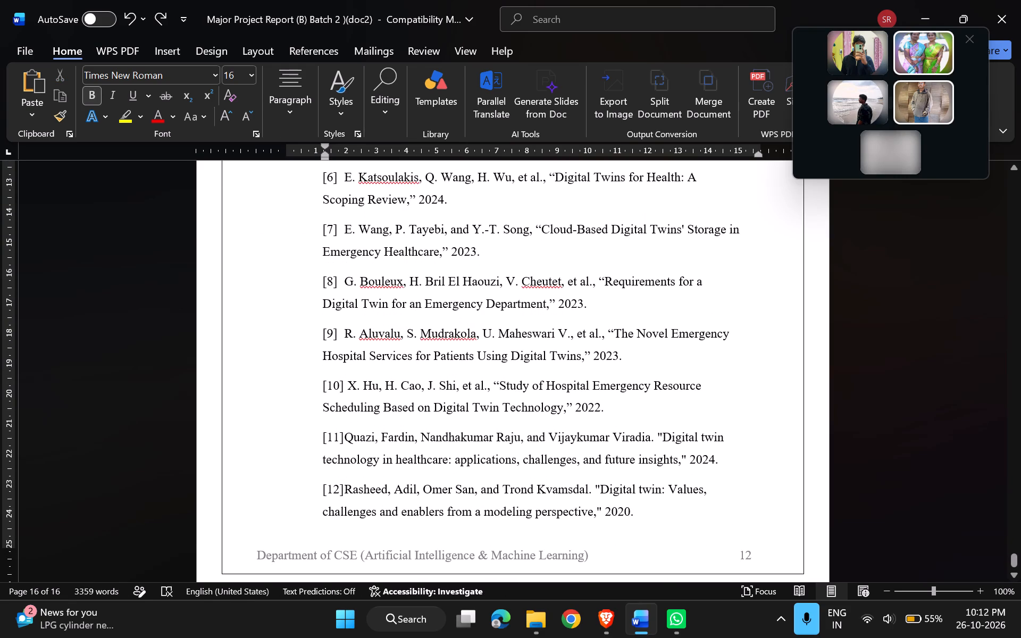
{"action": "left_click_drag", "start_coordinate": [647, 511], "coordinate": [339, 292]}
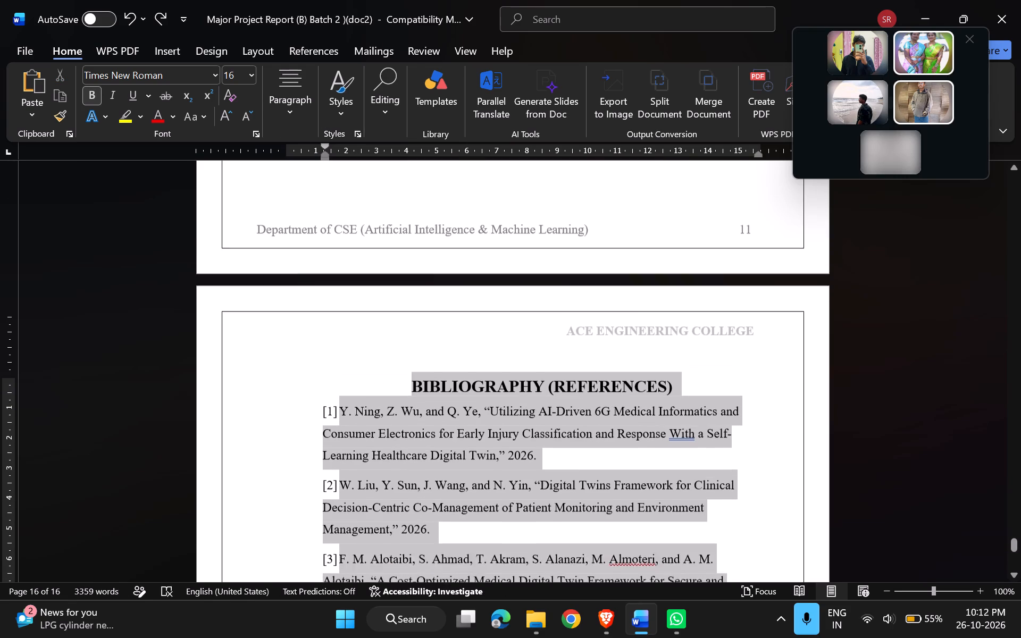
{"action": "left_click_drag", "start_coordinate": [339, 292], "coordinate": [331, 422]}
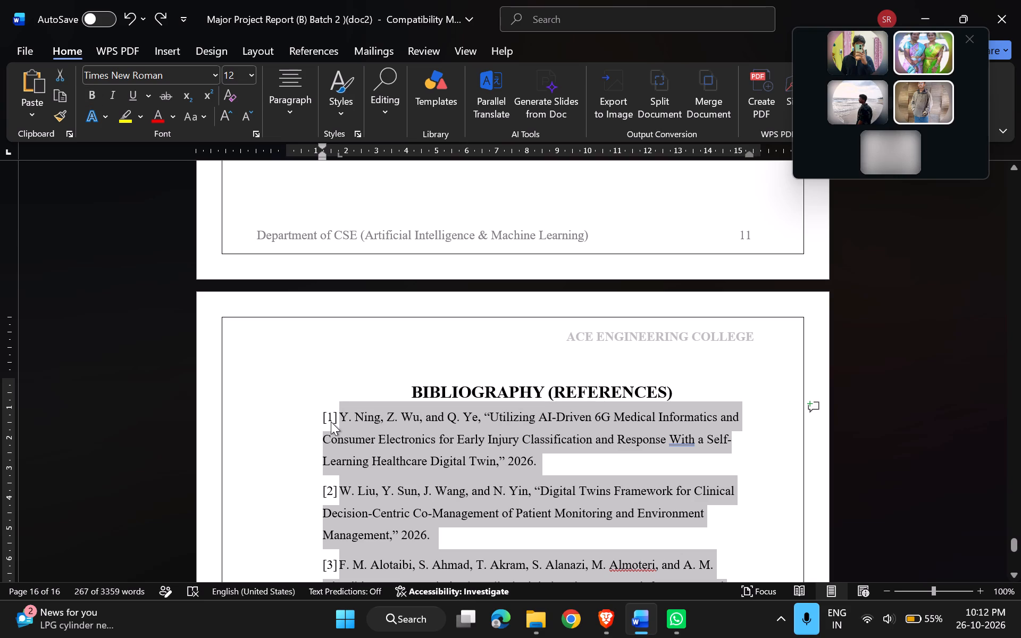
{"action": "key", "text": "ctrl+j"}
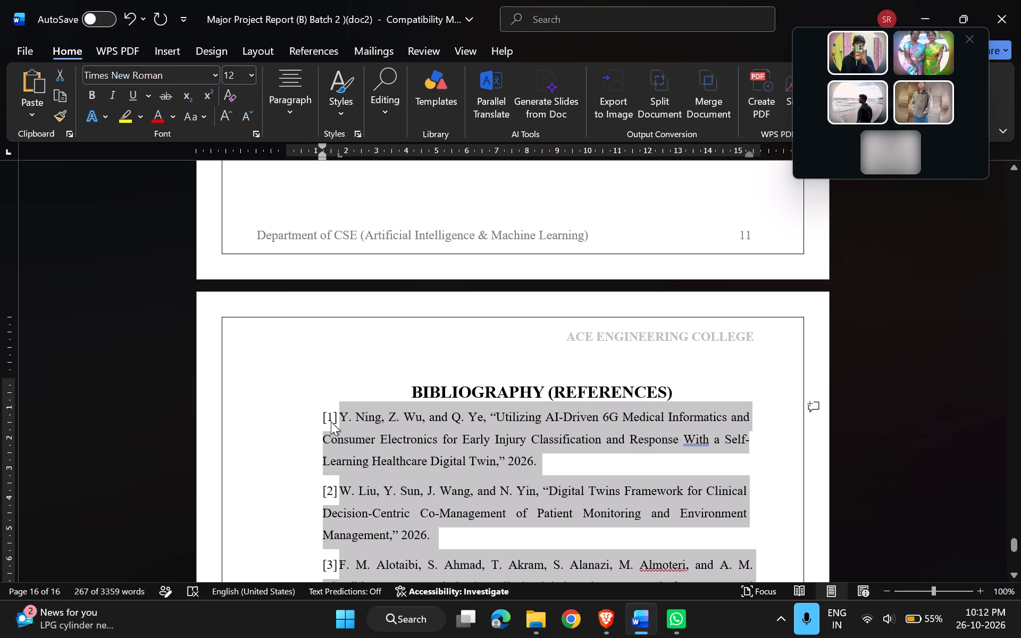
Justify the Algorithm section's text from the introductory paragraph under the heading through the end of Step 10.
{"action": "scroll", "coordinate": [513, 392], "scroll_direction": "up", "scroll_amount": 3}
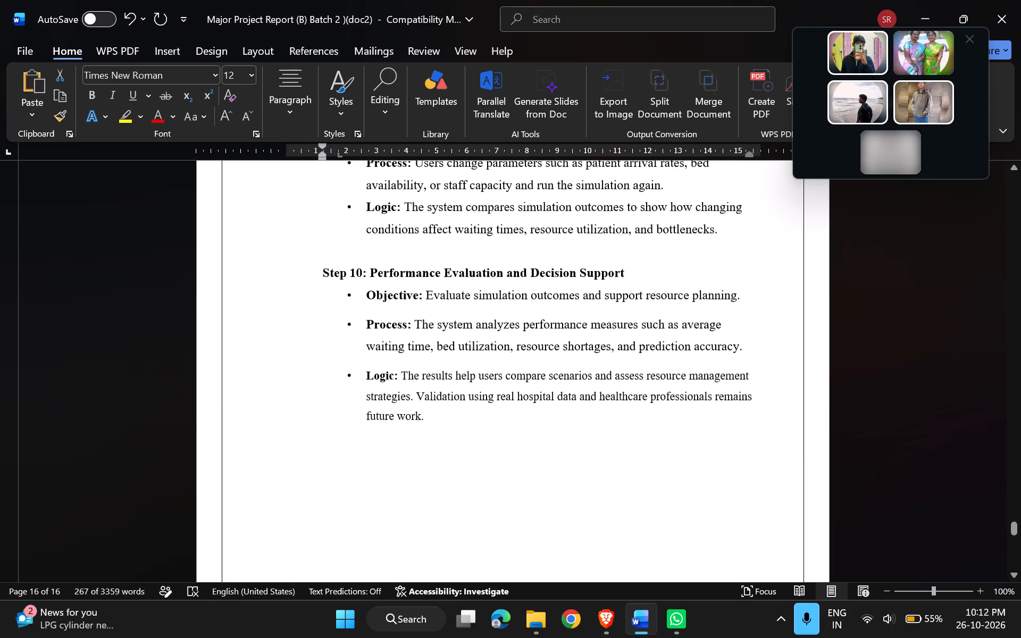
{"action": "left_click", "coordinate": [446, 423]}
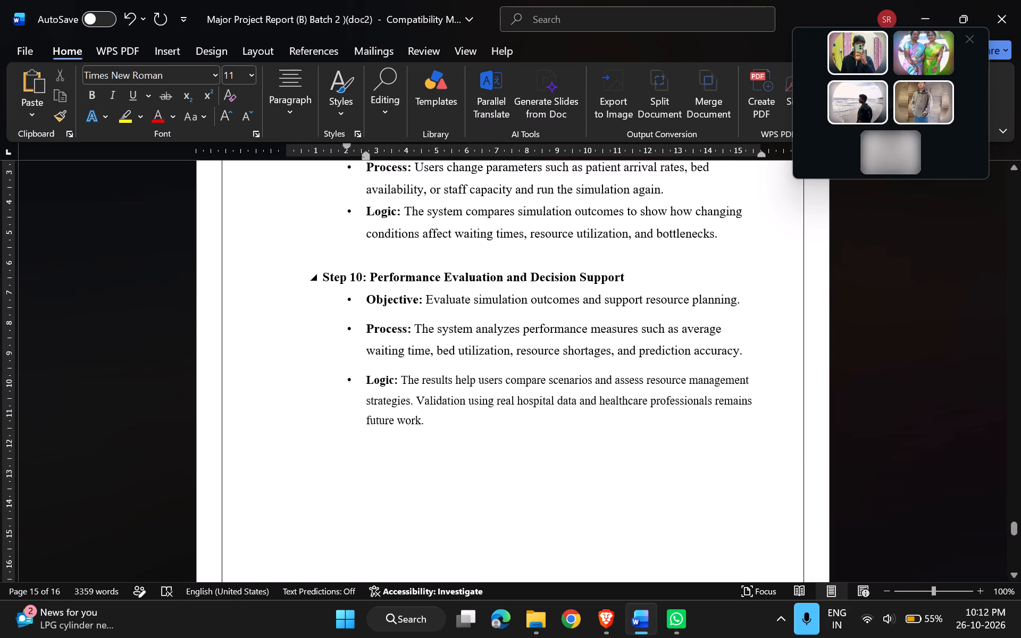
{"action": "left_click_drag", "start_coordinate": [434, 426], "coordinate": [303, 98]}
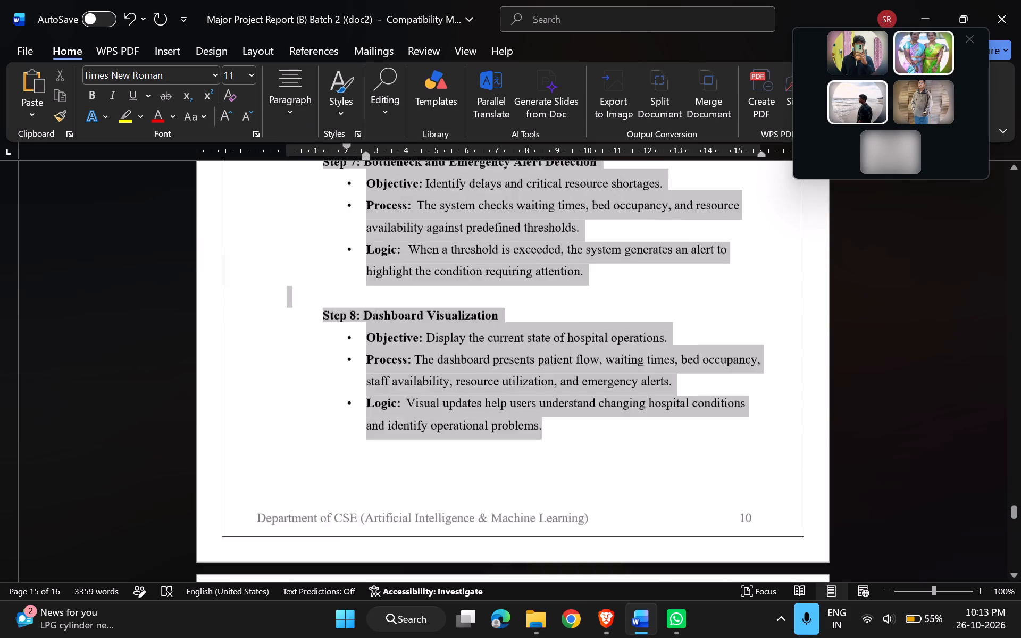
{"action": "left_click_drag", "start_coordinate": [303, 98], "coordinate": [291, 141]}
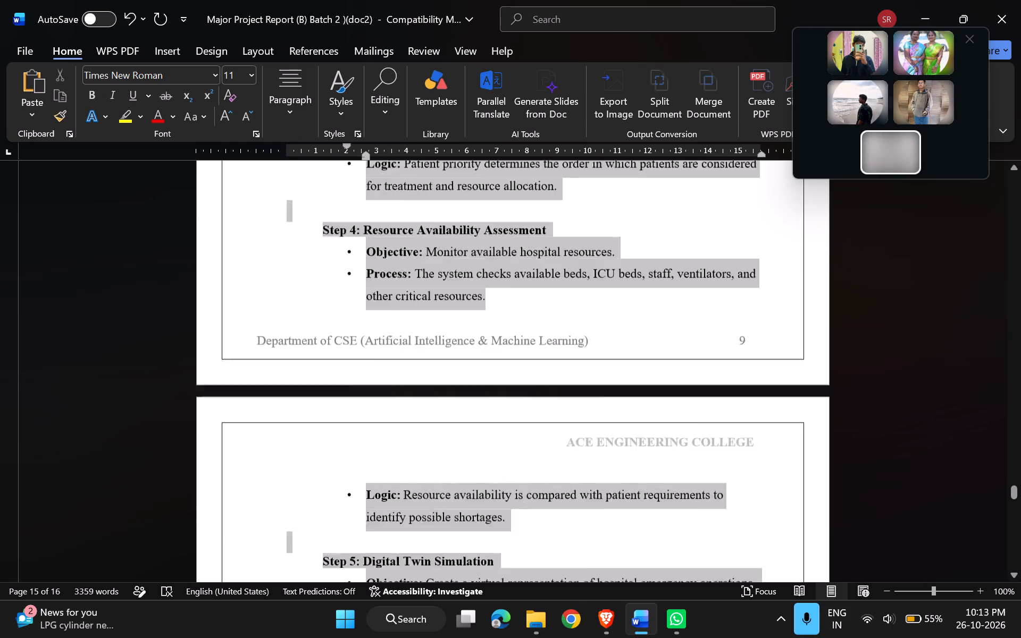
{"action": "left_click_drag", "start_coordinate": [291, 141], "coordinate": [284, 137]}
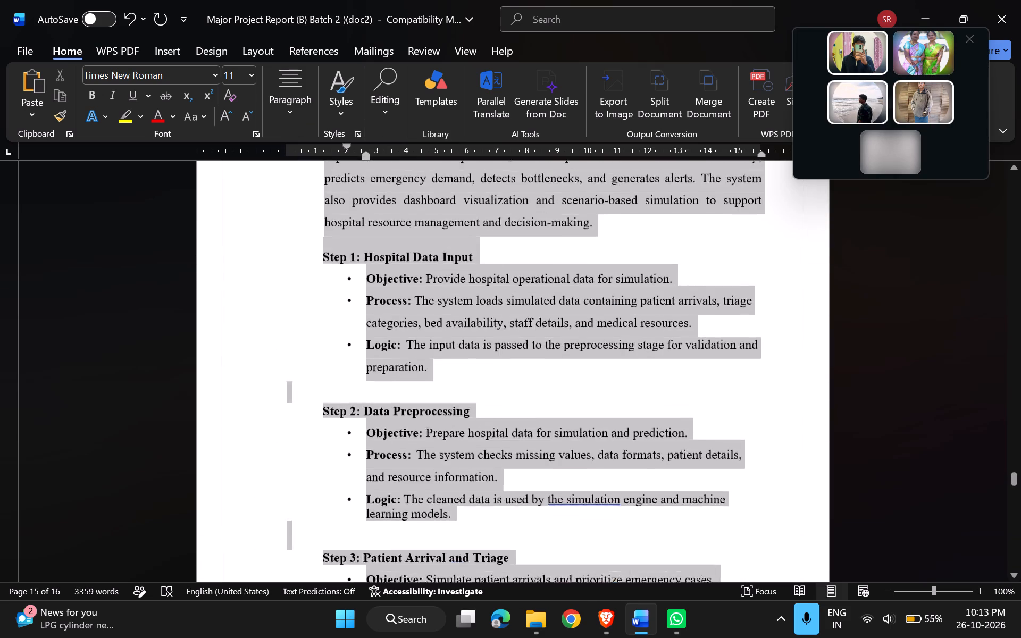
{"action": "left_click_drag", "start_coordinate": [284, 137], "coordinate": [324, 304]}
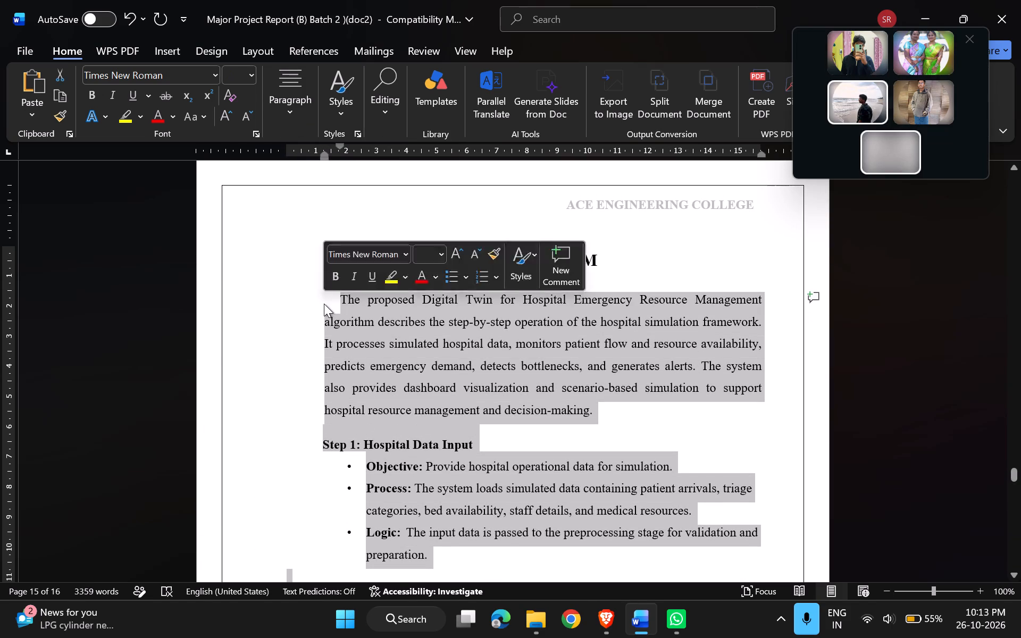
{"action": "key", "text": "ctrl+j"}
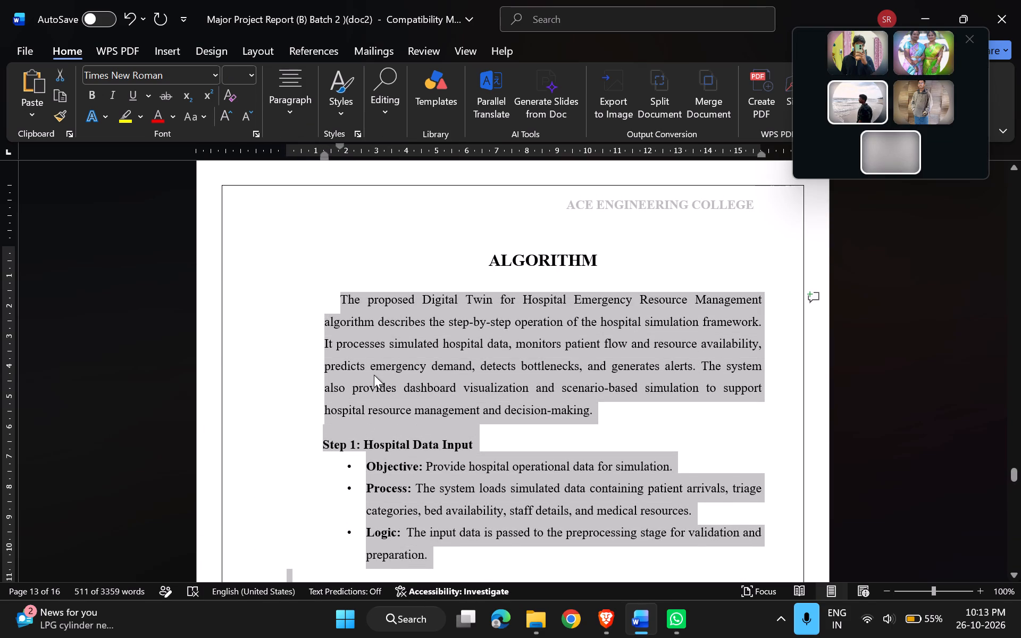
Justify all Literature Review entries from title 1 through the end of entry 10, leaving out the section heading.
{"action": "scroll", "coordinate": [374, 375], "scroll_direction": "up", "scroll_amount": 4}
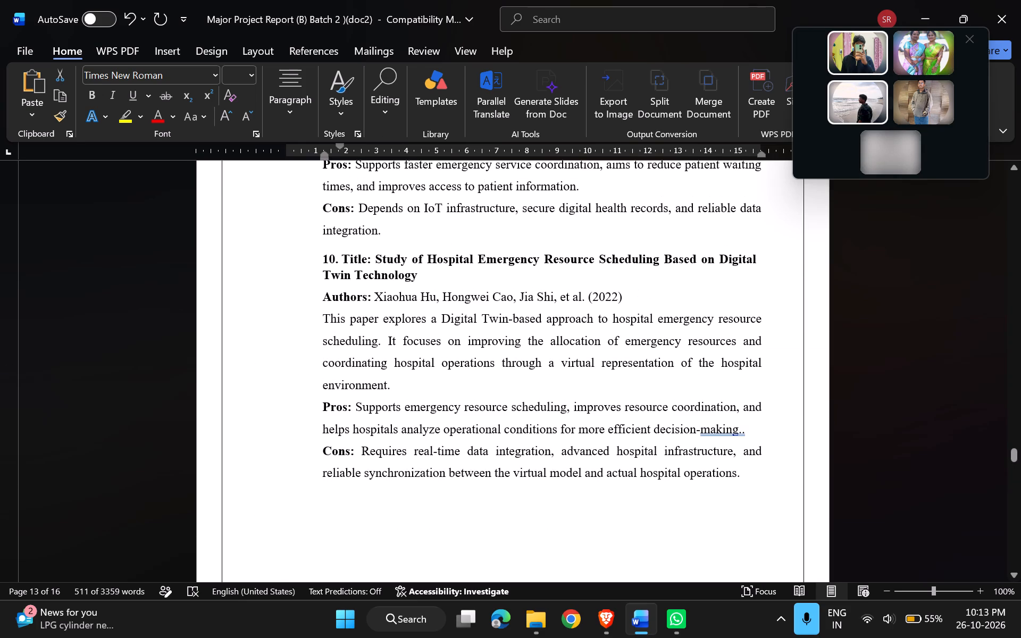
{"action": "left_click_drag", "start_coordinate": [749, 474], "coordinate": [288, 112]}
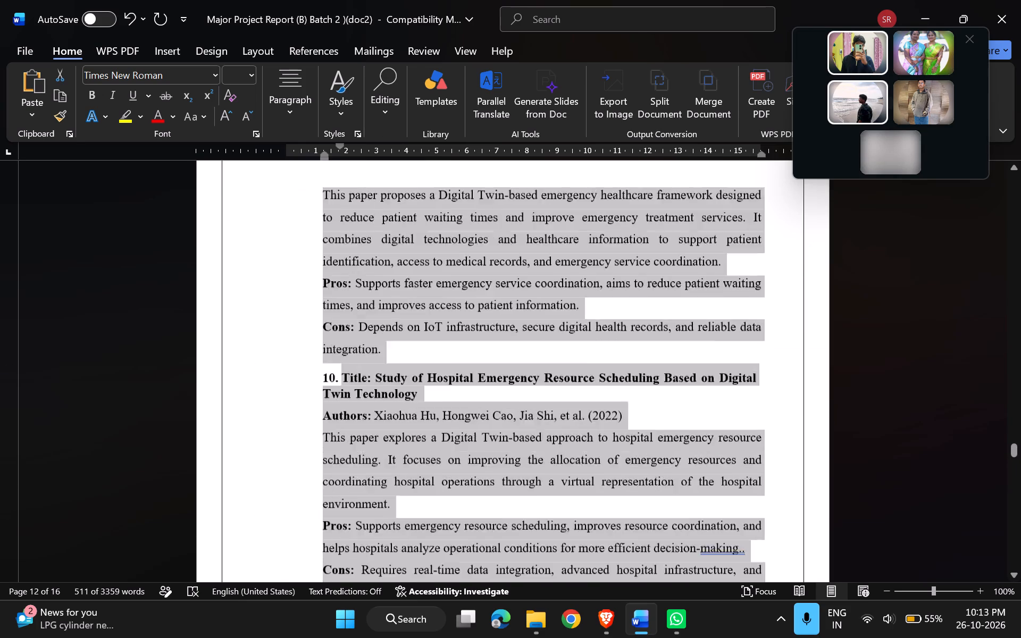
{"action": "left_click_drag", "start_coordinate": [288, 112], "coordinate": [298, 138]}
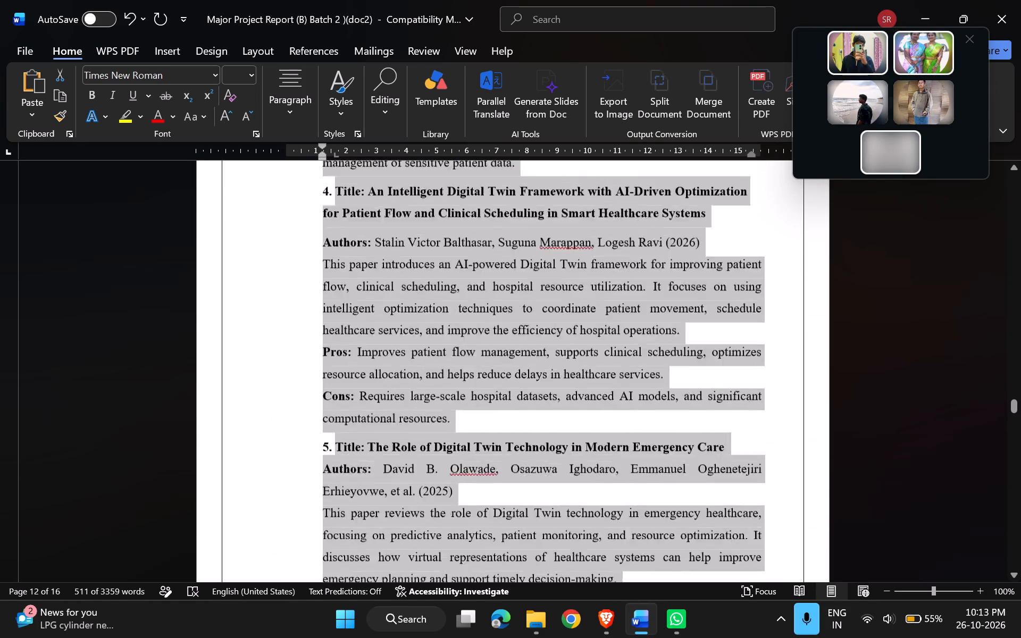
{"action": "left_click_drag", "start_coordinate": [298, 138], "coordinate": [308, 202]}
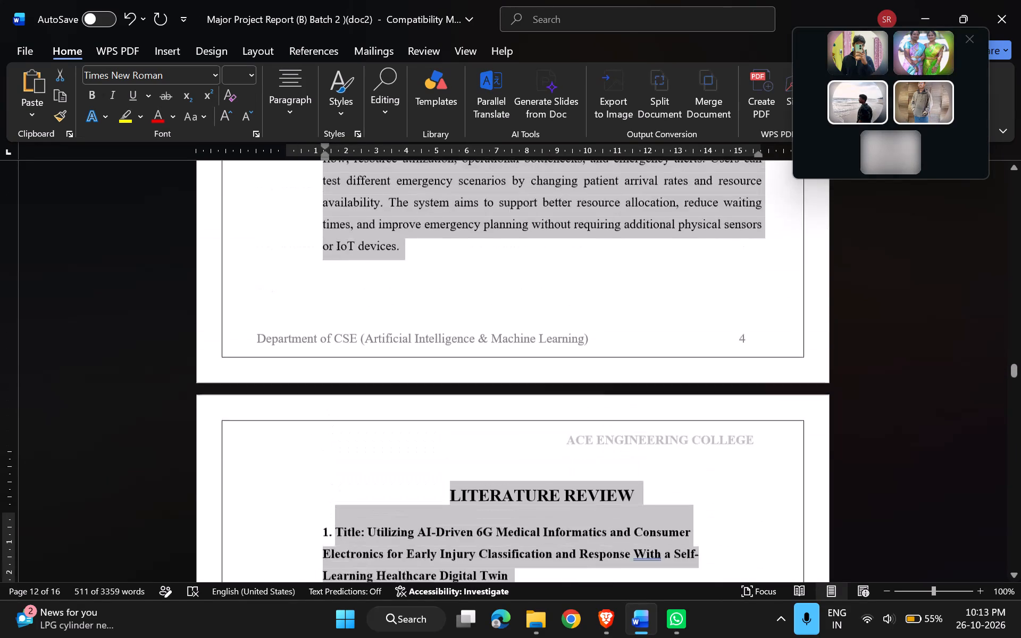
{"action": "left_click_drag", "start_coordinate": [308, 202], "coordinate": [322, 514]}
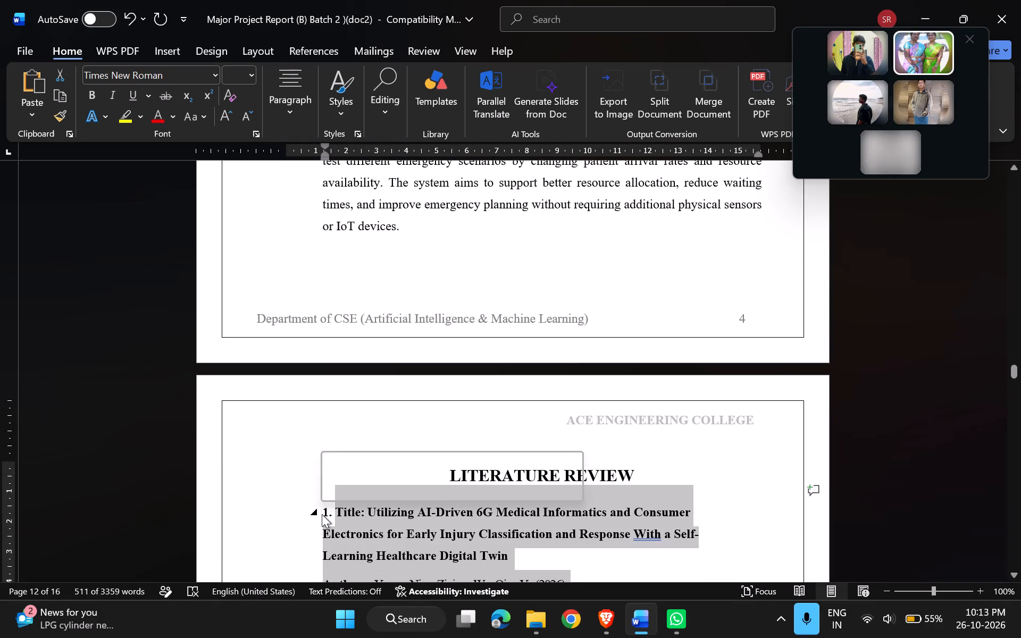
{"action": "key", "text": "ctrl+j"}
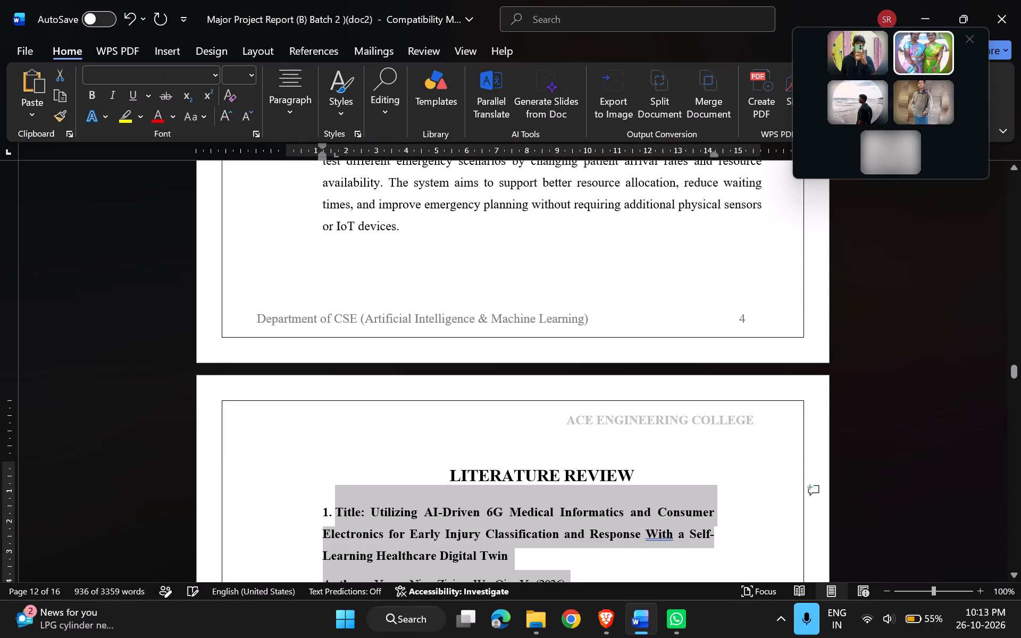
Set the line spacing of the selected Literature Review entries to 1.5.
{"action": "scroll", "coordinate": [336, 450], "scroll_direction": "down", "scroll_amount": 2}
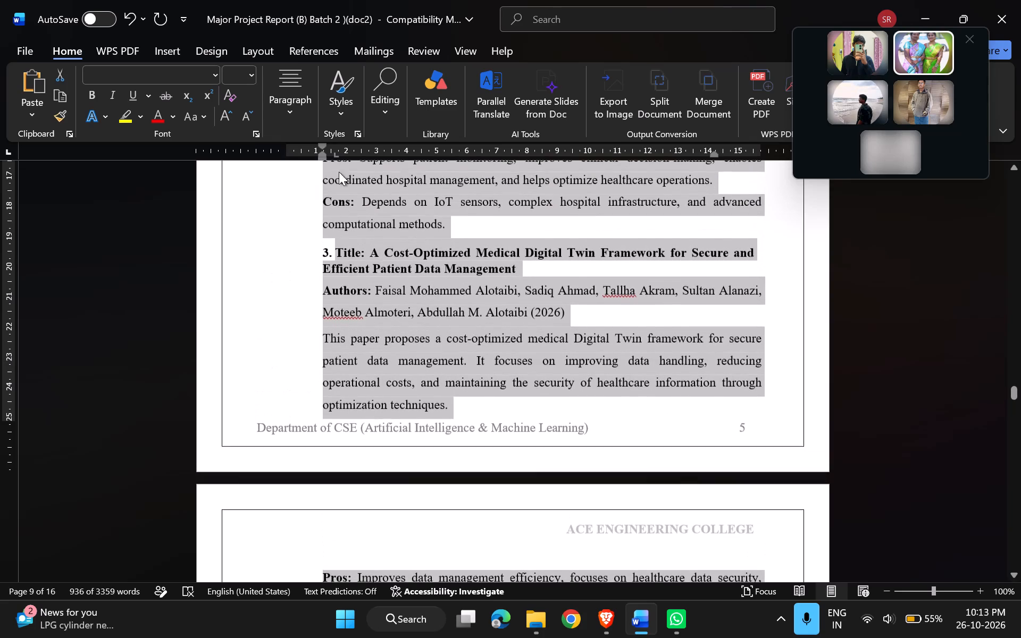
{"action": "left_click", "coordinate": [286, 104]}
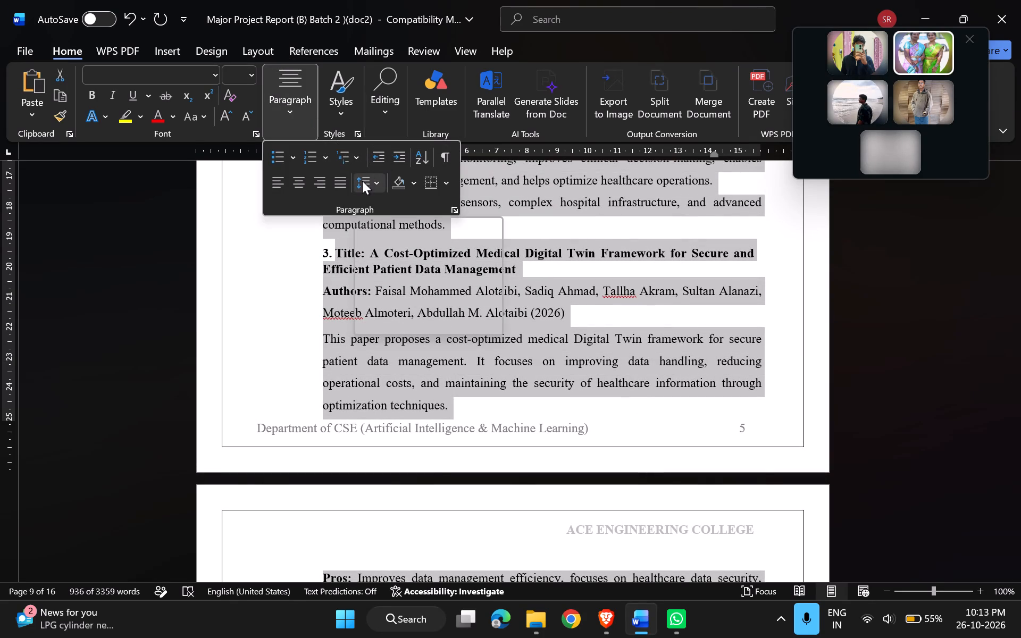
{"action": "left_click", "coordinate": [381, 181]}
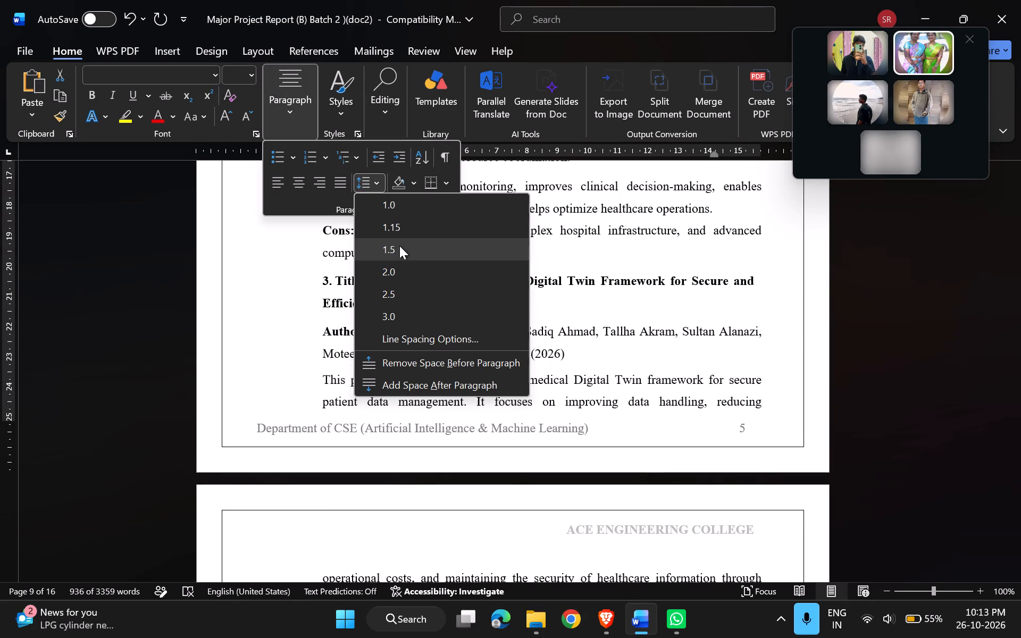
{"action": "left_click", "coordinate": [399, 246]}
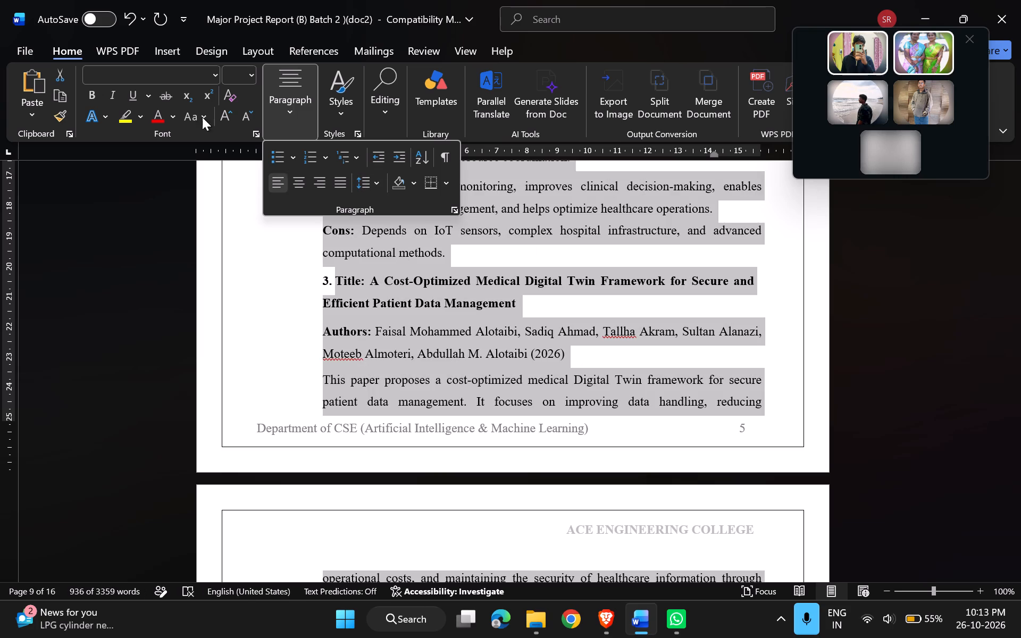
Set the font of the selected Literature Review entries to Times New Roman.
{"action": "left_click", "coordinate": [193, 69]}
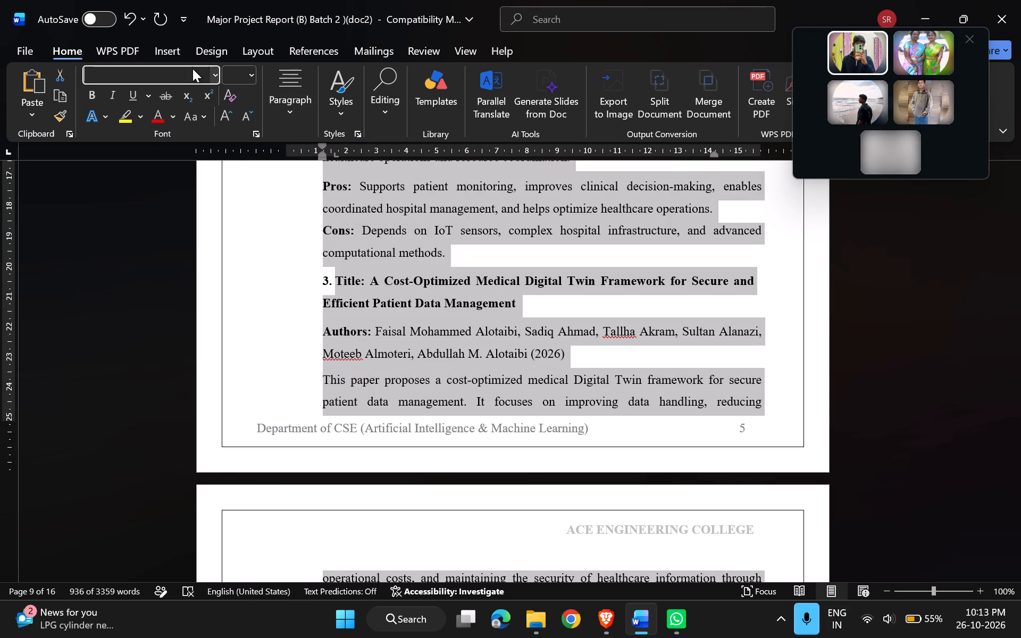
{"action": "type", "text": "ti"}
{"action": "key", "text": "Return"}
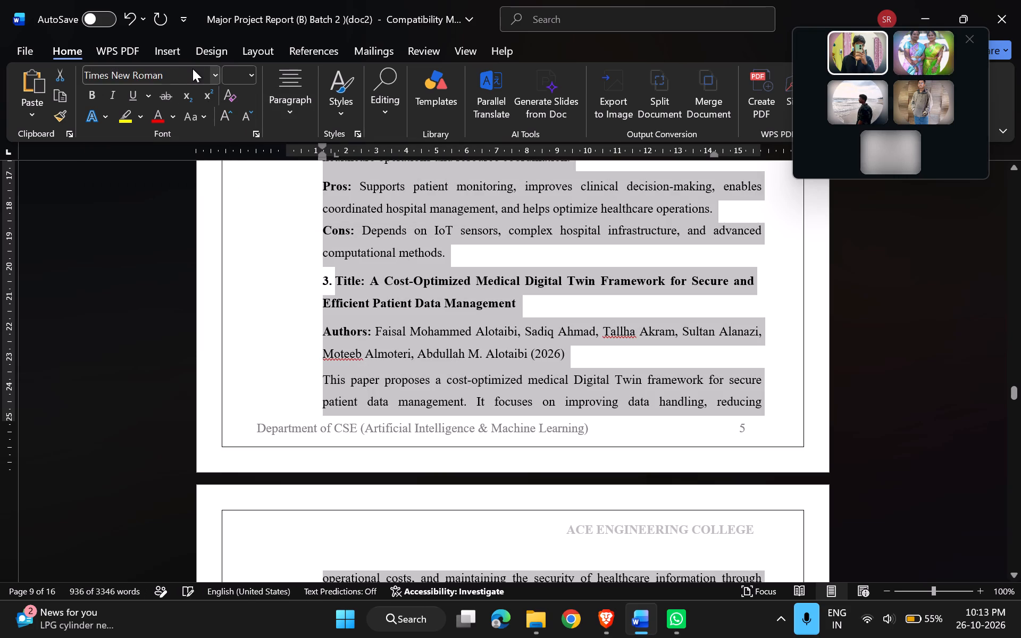
{"action": "left_click", "coordinate": [287, 299]}
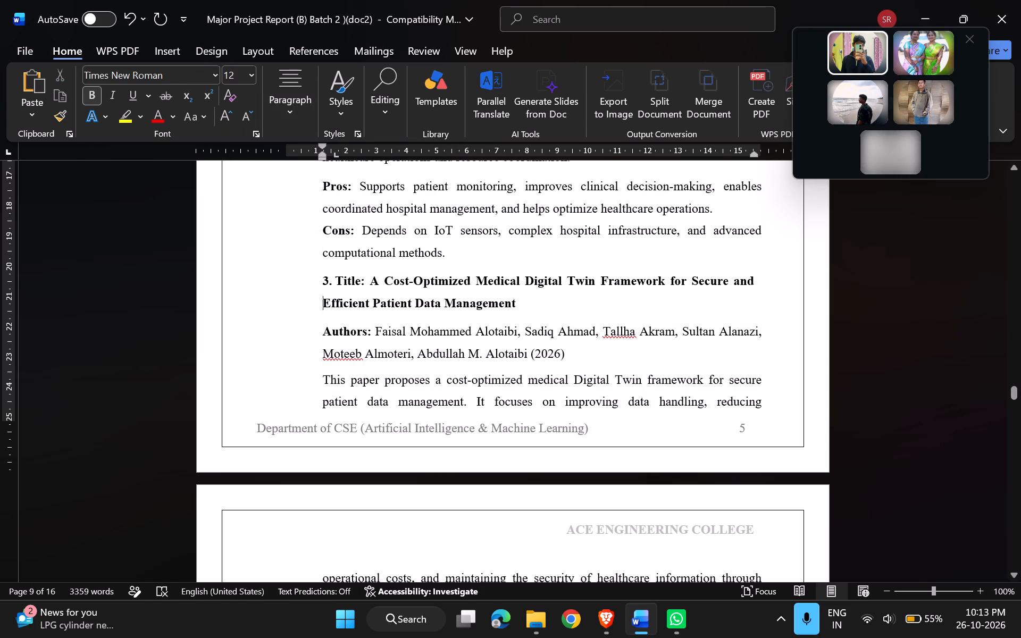
Review the Literature Review entries from title 1 through entry 10 for formatting and page breaks.
{"action": "scroll", "coordinate": [488, 393], "scroll_direction": "up", "scroll_amount": 2}
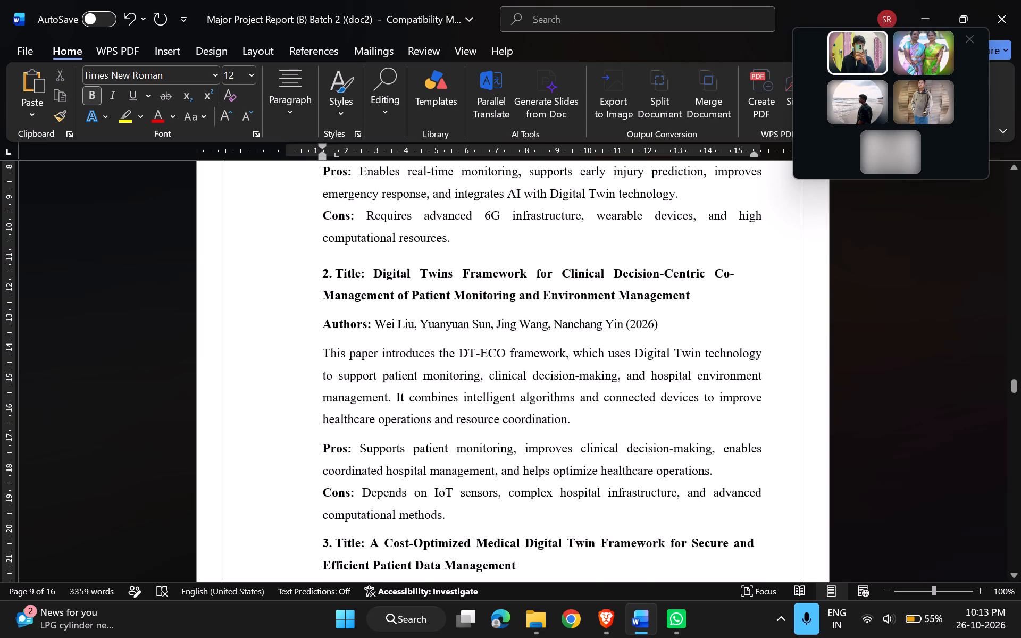
{"action": "scroll", "coordinate": [488, 393], "scroll_direction": "up", "scroll_amount": 1}
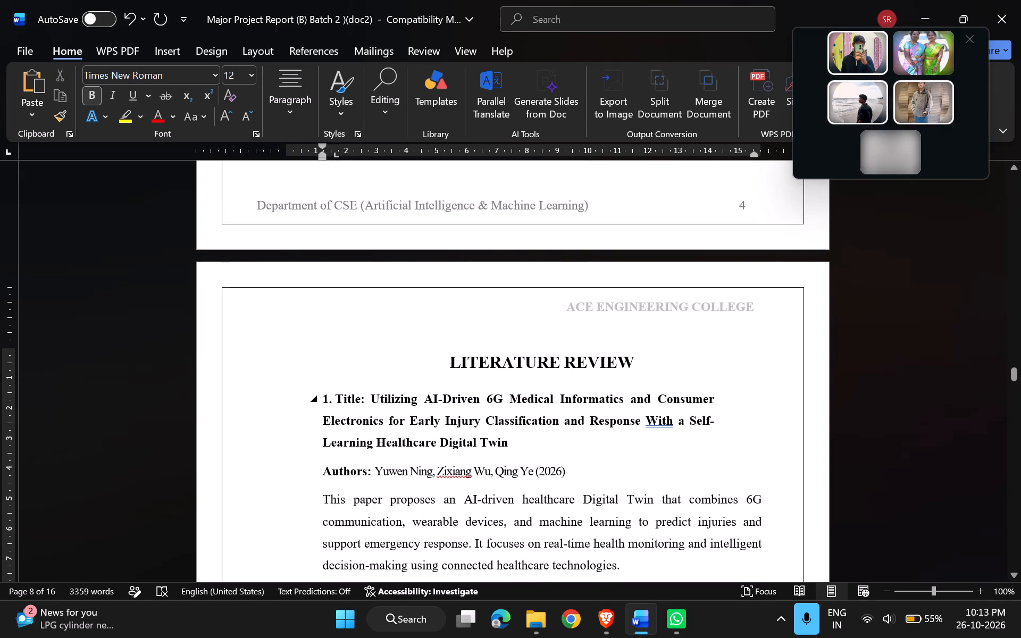
{"action": "scroll", "coordinate": [488, 393], "scroll_direction": "down", "scroll_amount": 6}
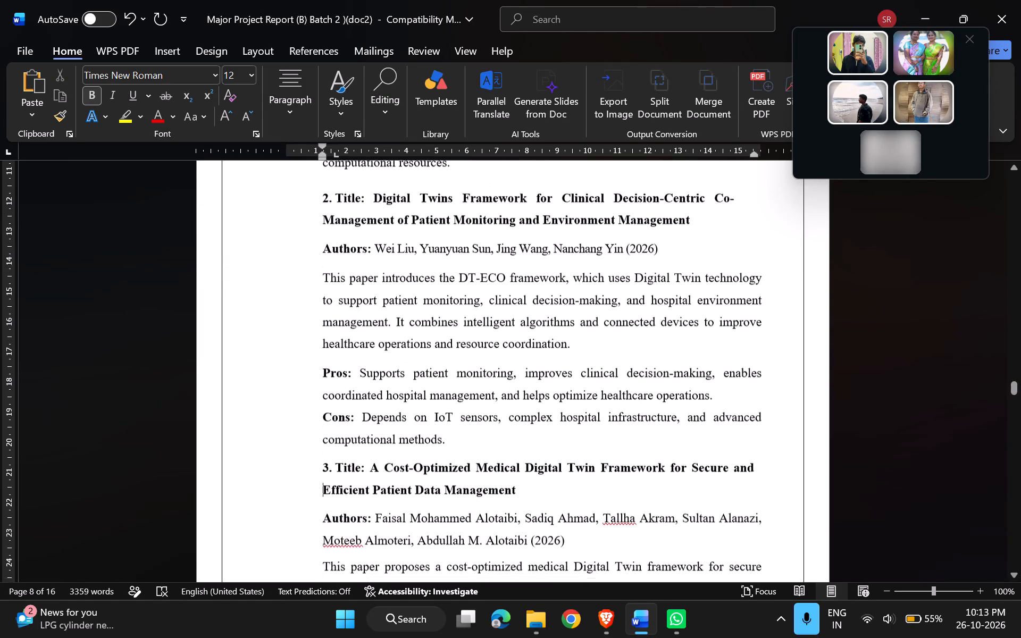
{"action": "scroll", "coordinate": [488, 393], "scroll_direction": "down", "scroll_amount": 4}
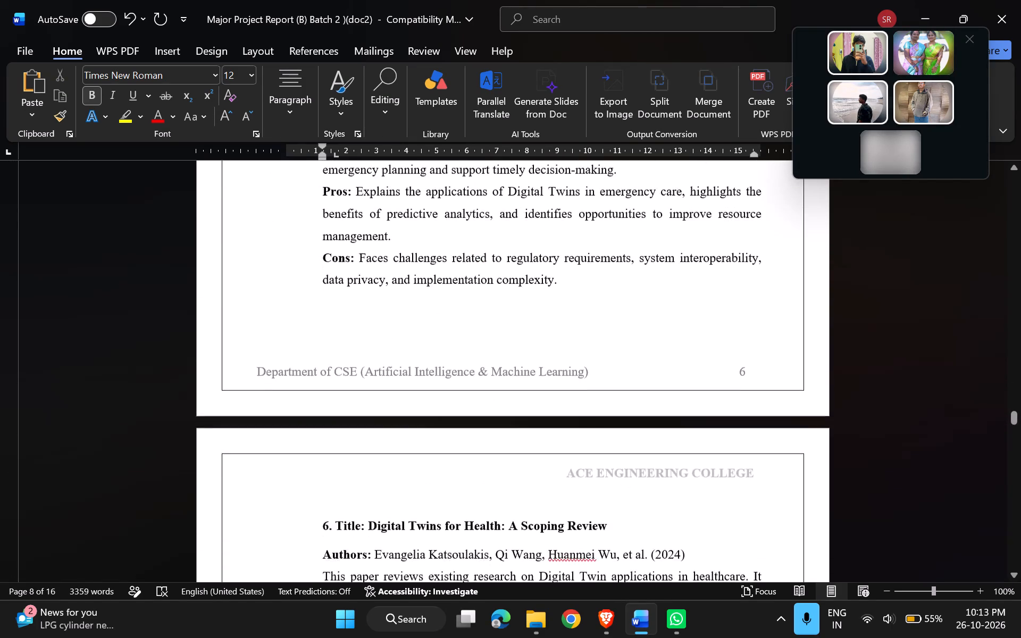
{"action": "scroll", "coordinate": [488, 393], "scroll_direction": "down", "scroll_amount": 3}
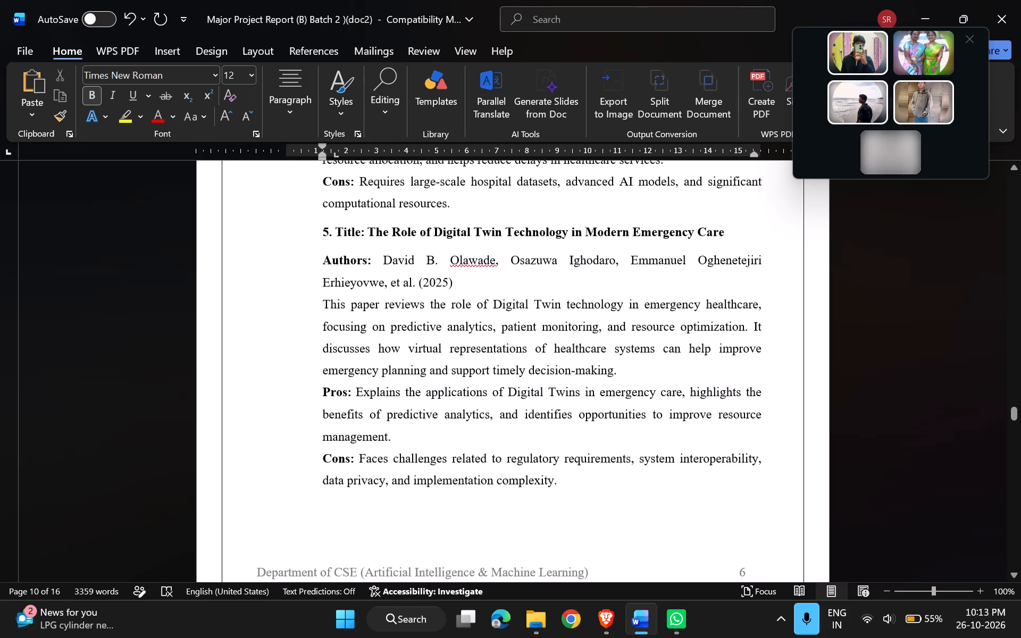
{"action": "scroll", "coordinate": [488, 393], "scroll_direction": "down", "scroll_amount": 2}
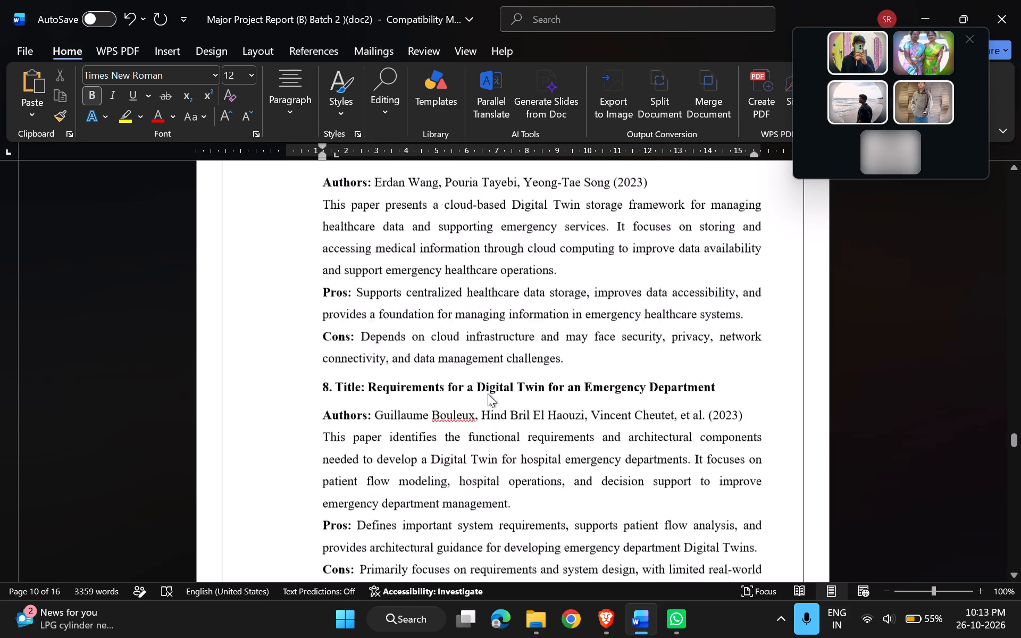
{"action": "scroll", "coordinate": [488, 393], "scroll_direction": "down", "scroll_amount": 1}
Insert two line breaks after entry 8's Cons paragraph so that the title of entry 9 starts on the next page.
{"action": "scroll", "coordinate": [488, 393], "scroll_direction": "up", "scroll_amount": 1}
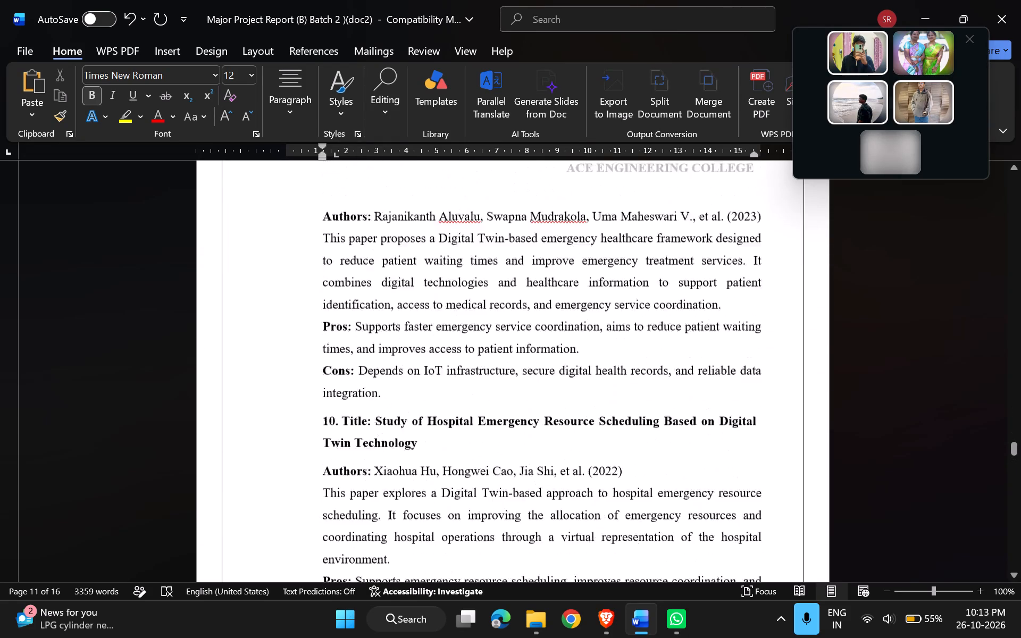
{"action": "scroll", "coordinate": [488, 393], "scroll_direction": "up", "scroll_amount": 1}
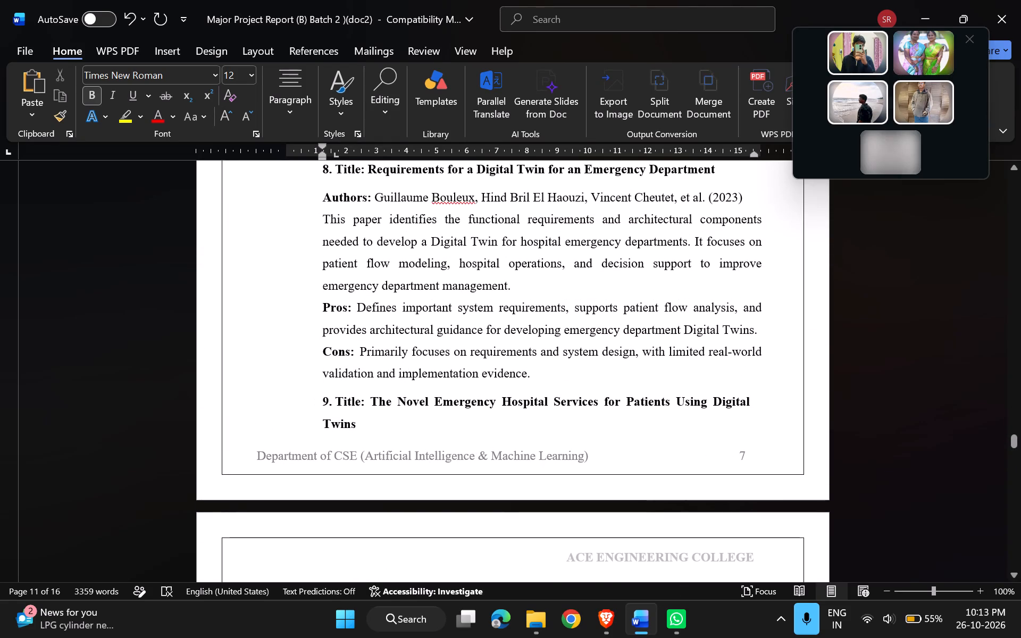
{"action": "left_click", "coordinate": [554, 372]}
{"action": "key", "text": "Return"}
{"action": "key", "text": "Return"}
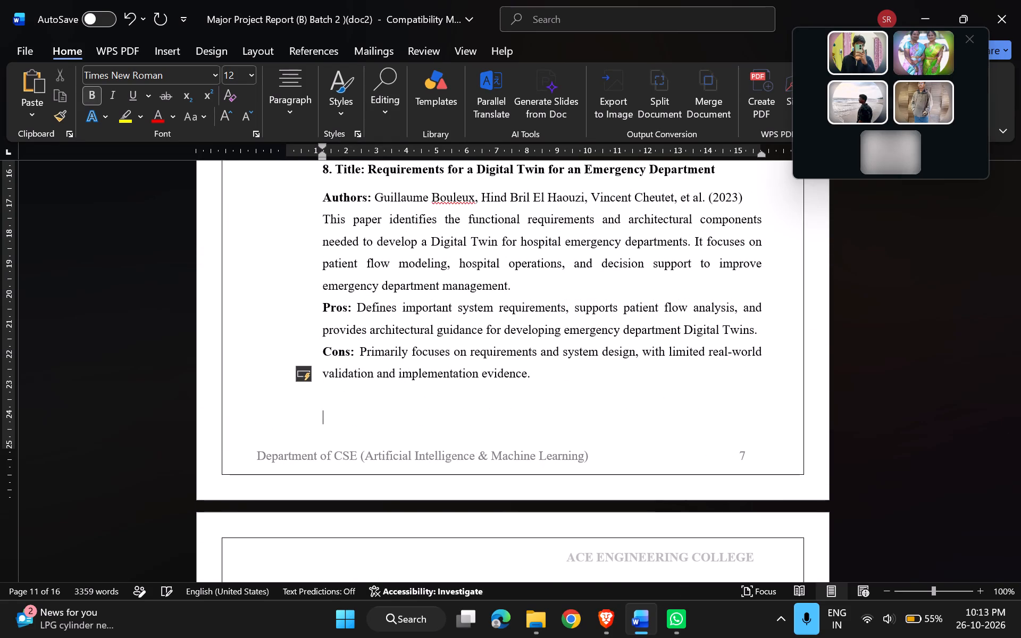
{"action": "scroll", "coordinate": [554, 372], "scroll_direction": "down", "scroll_amount": 2}
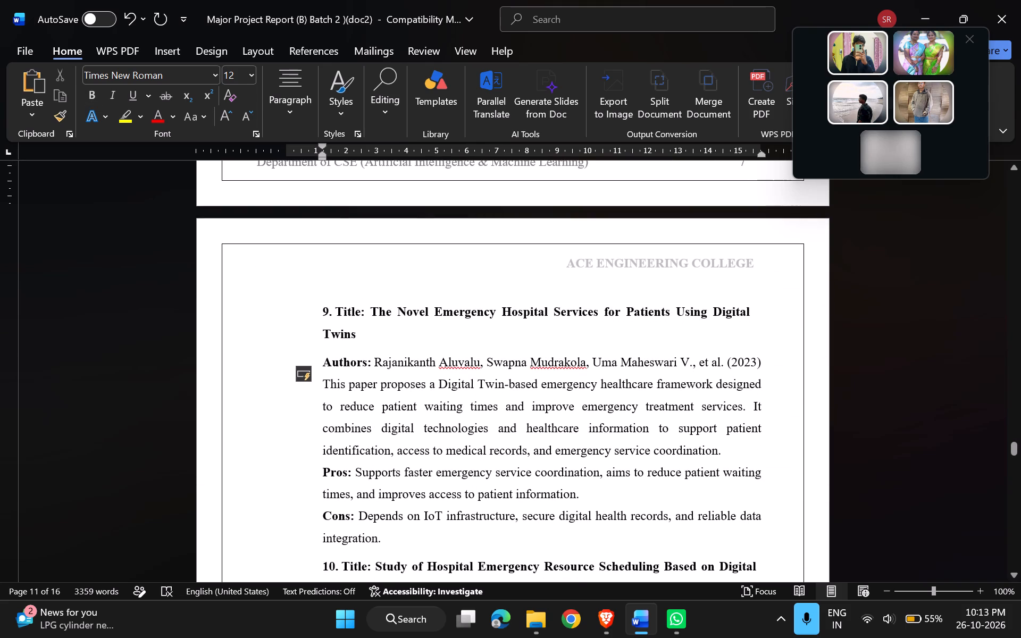
Justify both paragraphs of the Proposed System section, leaving out the heading.
{"action": "left_click", "coordinate": [617, 406]}
{"action": "scroll", "coordinate": [617, 406], "scroll_direction": "down", "scroll_amount": 3}
{"action": "scroll", "coordinate": [617, 406], "scroll_direction": "up", "scroll_amount": 3}
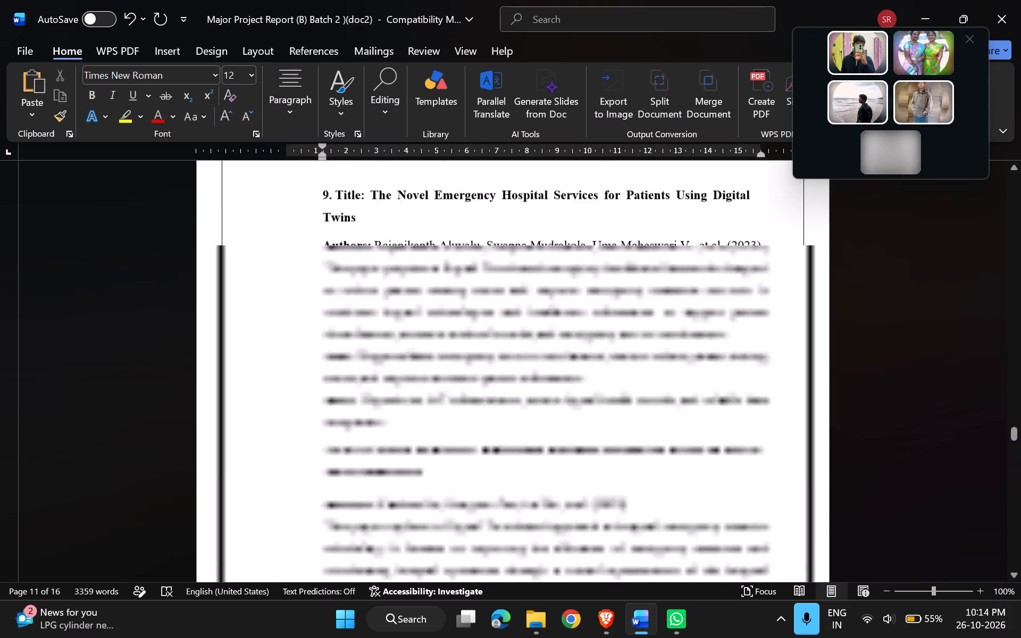
{"action": "scroll", "coordinate": [617, 406], "scroll_direction": "up", "scroll_amount": 6}
{"action": "left_click", "coordinate": [617, 406]}
{"action": "scroll", "coordinate": [617, 409], "scroll_direction": "up", "scroll_amount": 1}
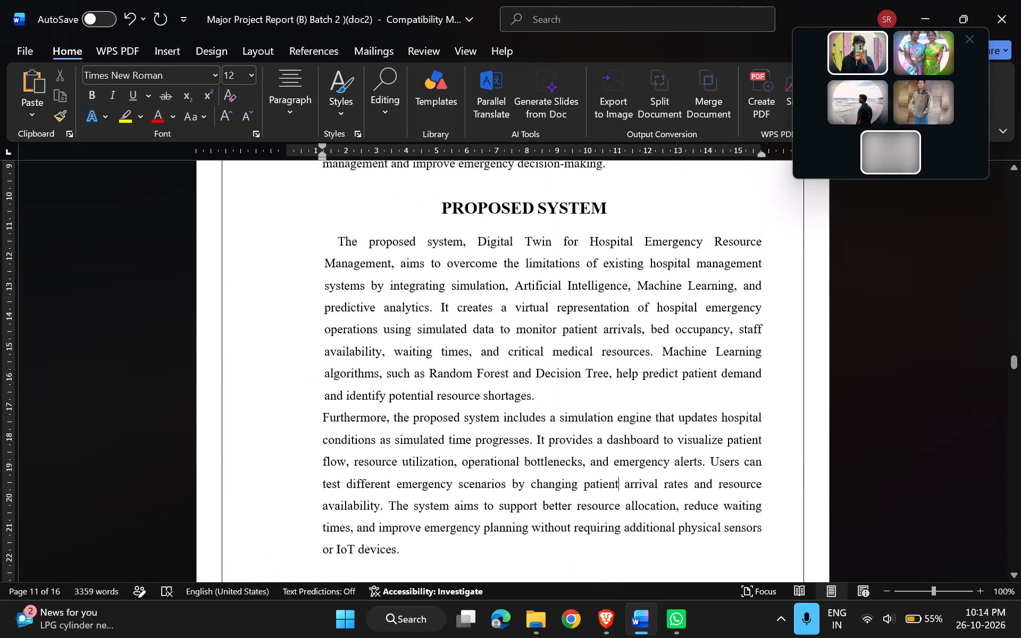
{"action": "scroll", "coordinate": [416, 463], "scroll_direction": "down", "scroll_amount": 1}
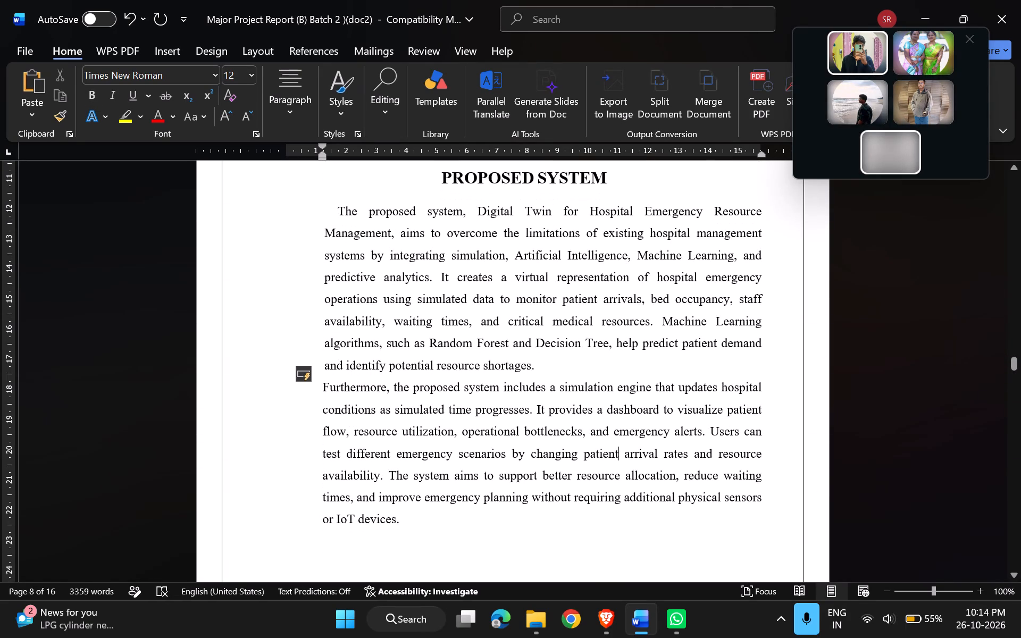
{"action": "left_click_drag", "start_coordinate": [413, 523], "coordinate": [338, 228]}
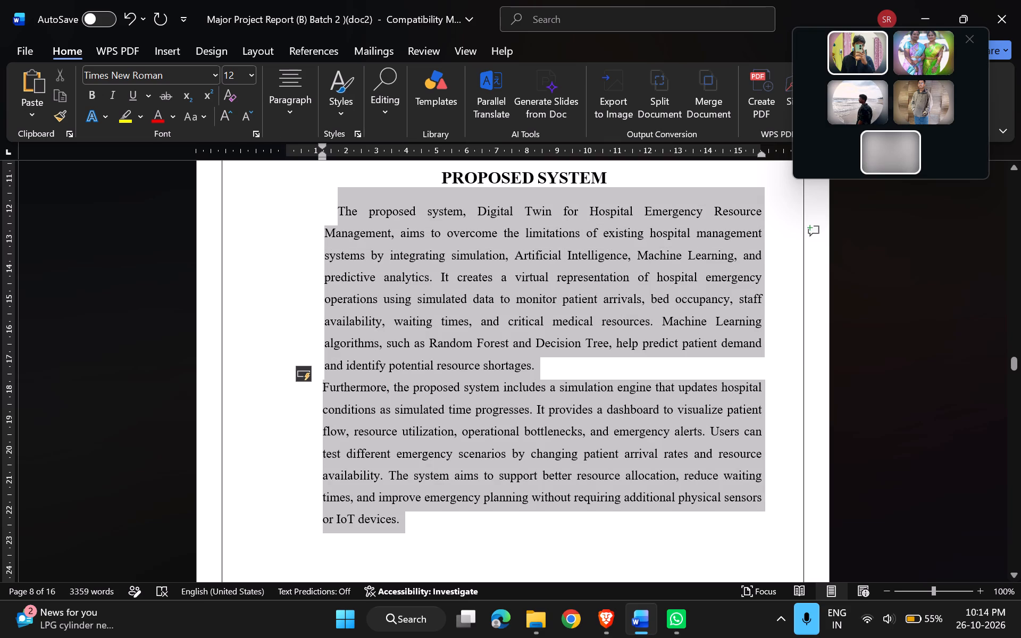
{"action": "left_click_drag", "start_coordinate": [338, 228], "coordinate": [334, 225]}
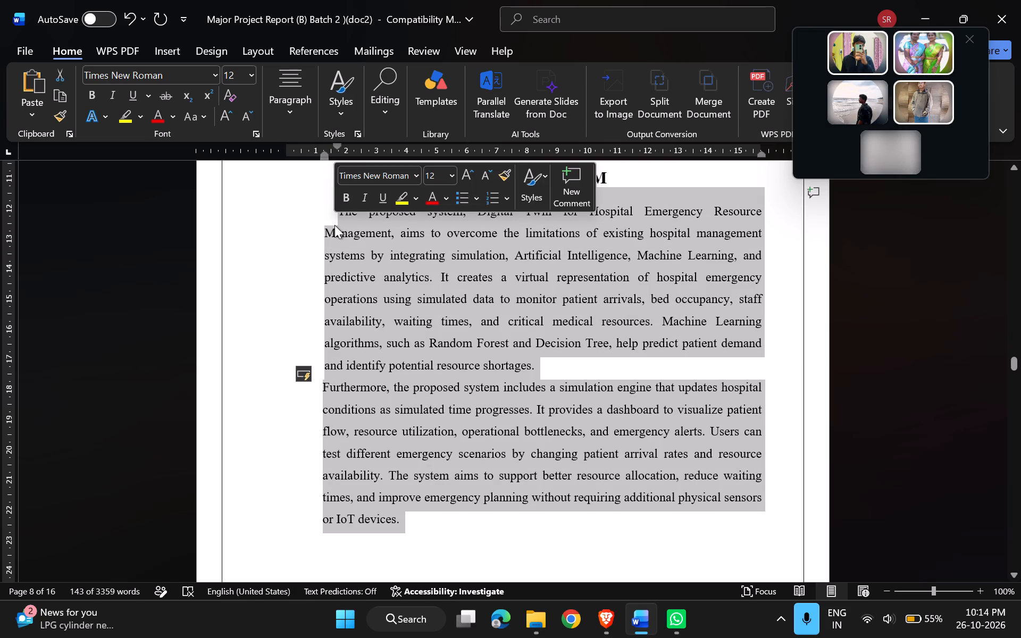
{"action": "key", "text": "ctrl+j"}
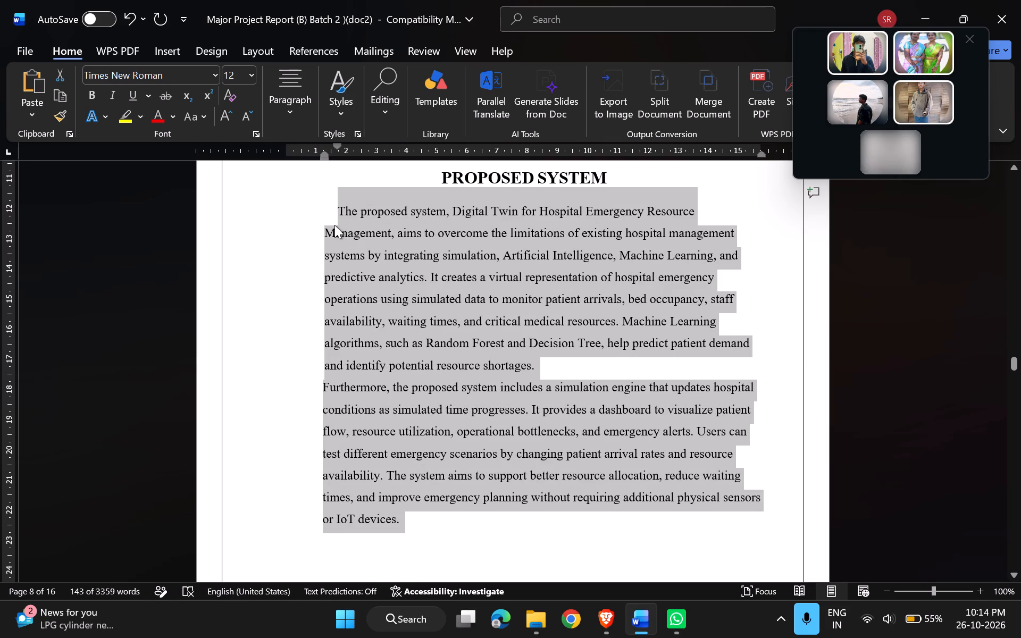
{"action": "key", "text": "ctrl+j"}
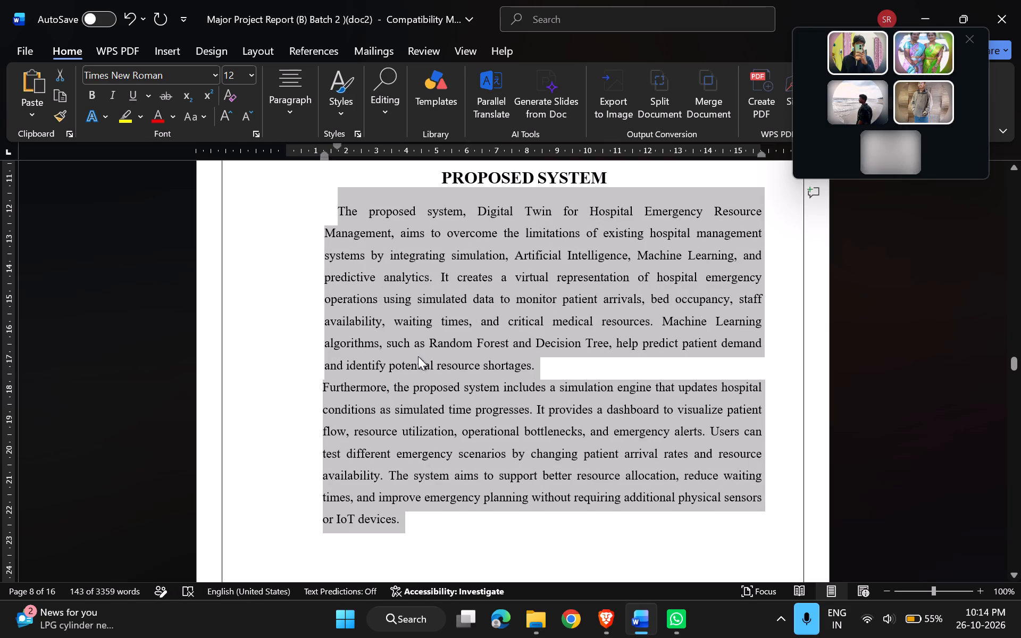
Justify both paragraphs of the Existing System section, leaving out the heading.
{"action": "scroll", "coordinate": [553, 344], "scroll_direction": "up", "scroll_amount": 2}
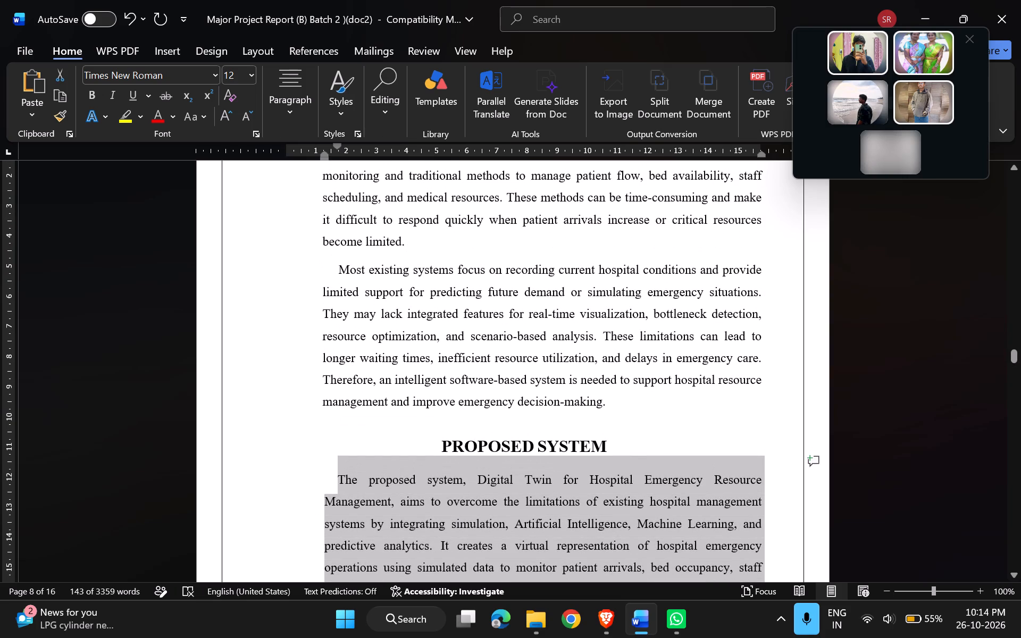
{"action": "left_click_drag", "start_coordinate": [612, 405], "coordinate": [395, 261]}
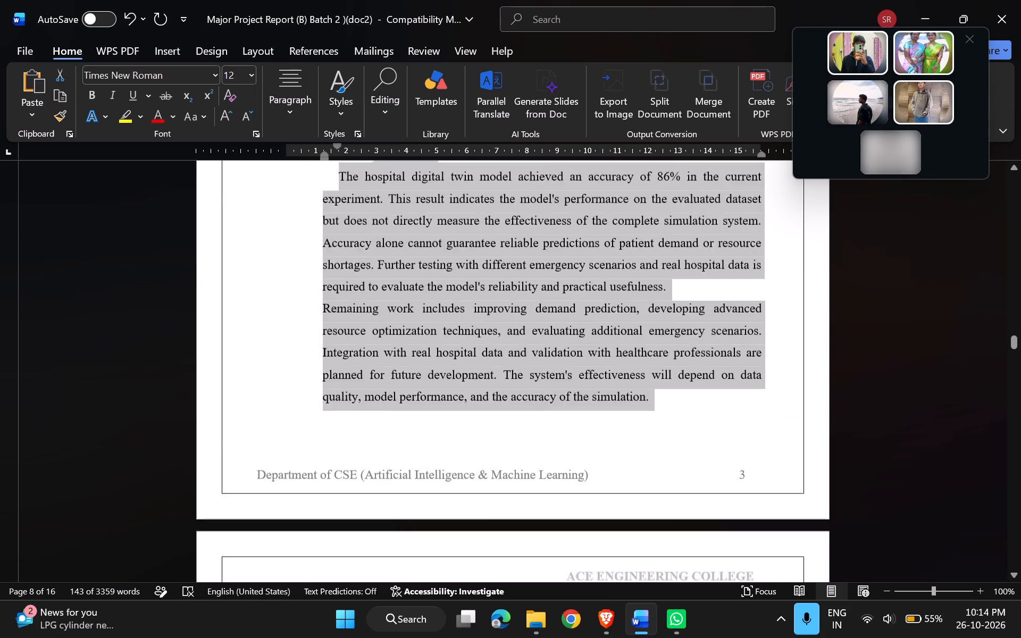
{"action": "left_click_drag", "start_coordinate": [395, 261], "coordinate": [357, 453]}
{"action": "key", "text": "ctrl+j"}
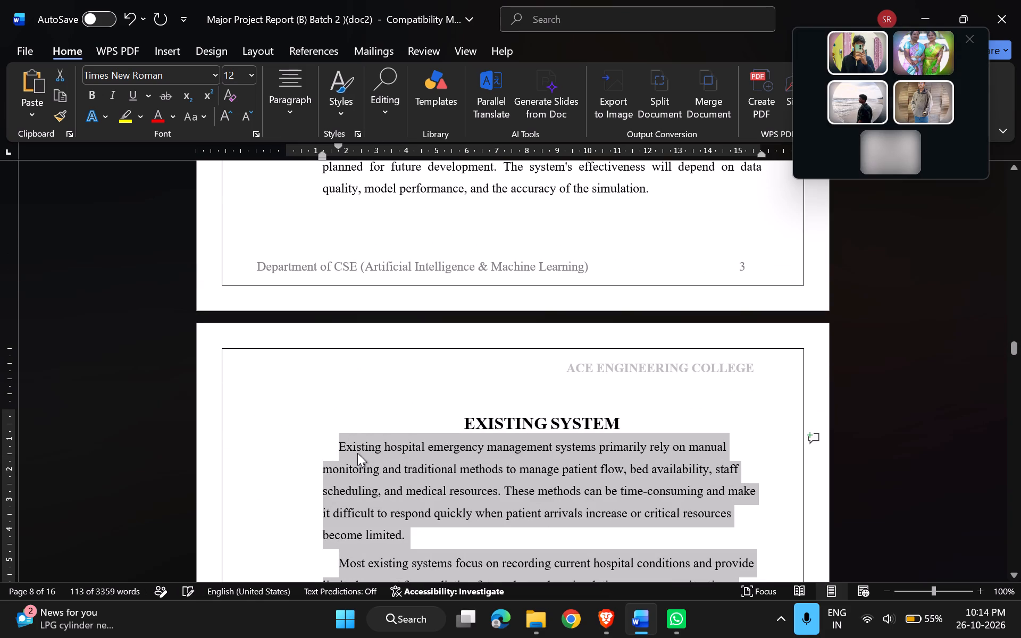
{"action": "key", "text": "ctrl+j"}
Check the text formatting from the Existing System section through the first Literature Review entries.
{"action": "scroll", "coordinate": [406, 548], "scroll_direction": "down", "scroll_amount": 1}
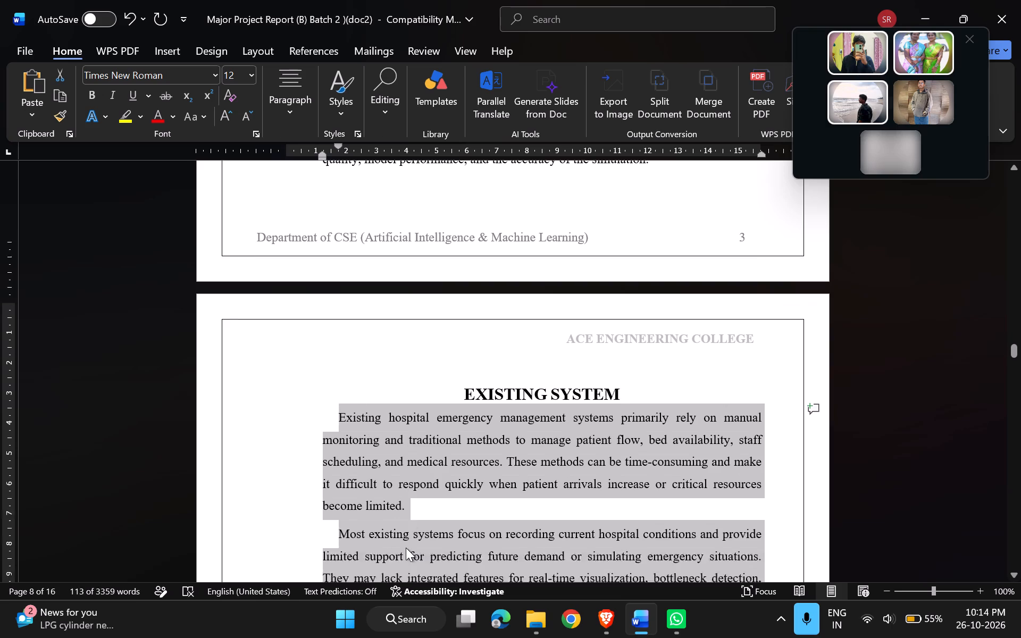
{"action": "scroll", "coordinate": [406, 548], "scroll_direction": "down", "scroll_amount": 6}
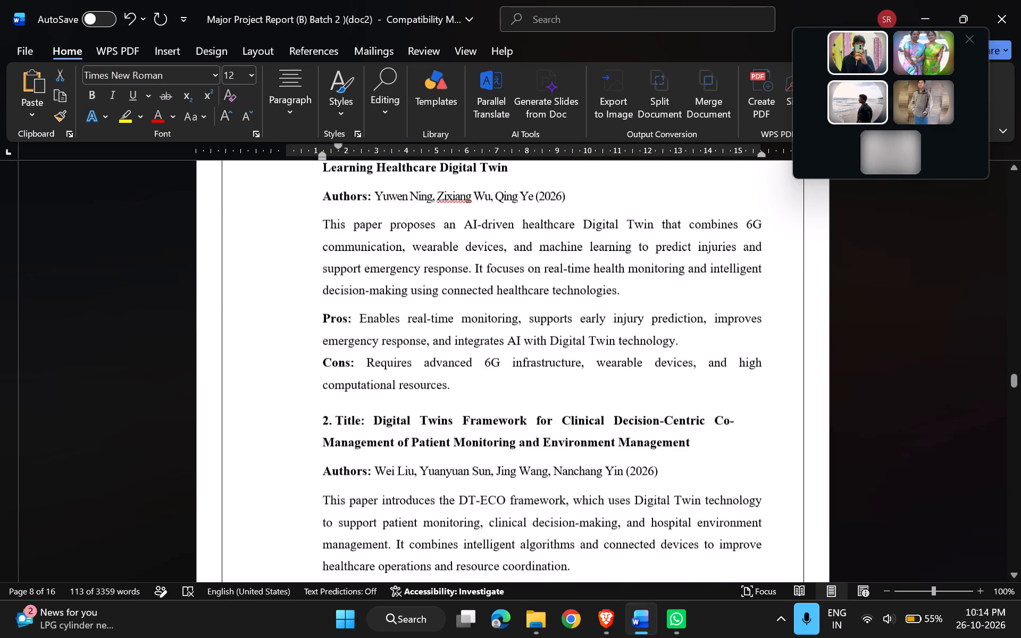
{"action": "scroll", "coordinate": [406, 548], "scroll_direction": "down", "scroll_amount": 3}
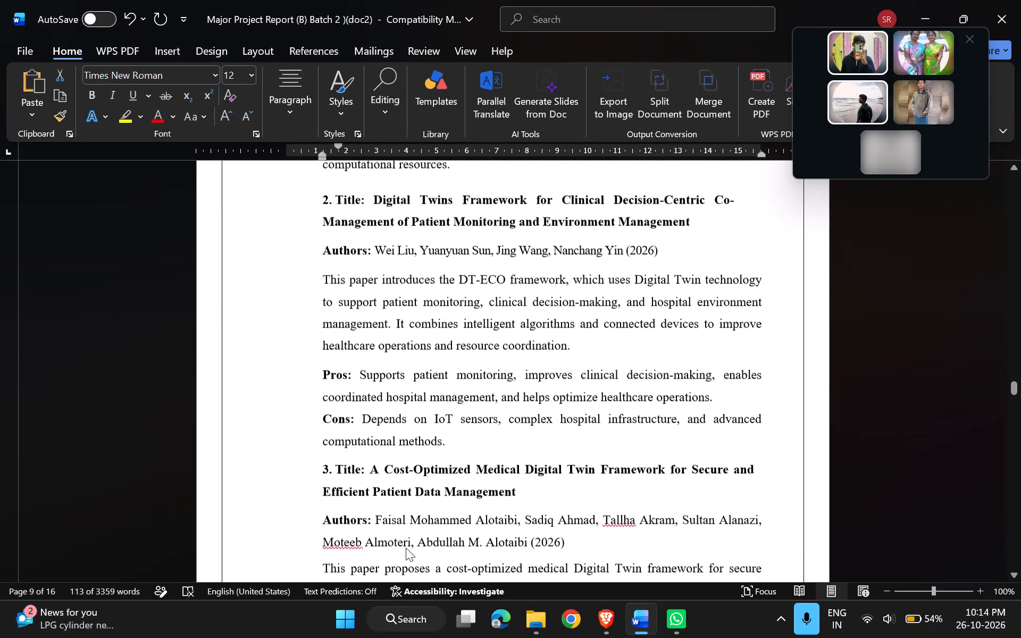
{"action": "scroll", "coordinate": [406, 548], "scroll_direction": "down", "scroll_amount": 1}
{"action": "scroll", "coordinate": [406, 548], "scroll_direction": "up", "scroll_amount": 6}
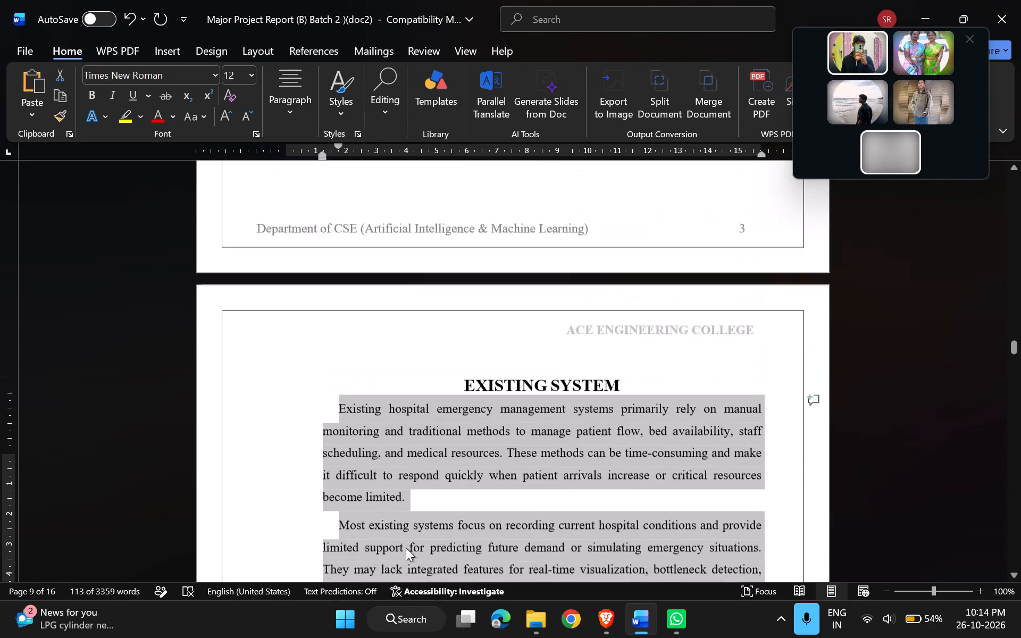
Justify all the body text of section 7, Progress and remaining work, leaving out the heading.
{"action": "scroll", "coordinate": [406, 548], "scroll_direction": "up", "scroll_amount": 1}
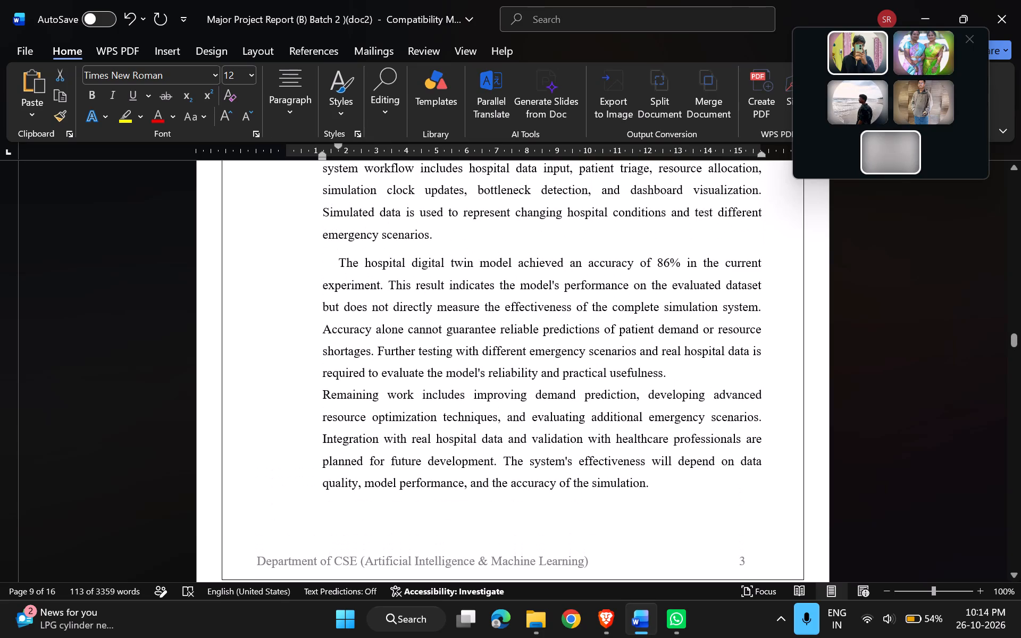
{"action": "left_click_drag", "start_coordinate": [663, 482], "coordinate": [350, 138]}
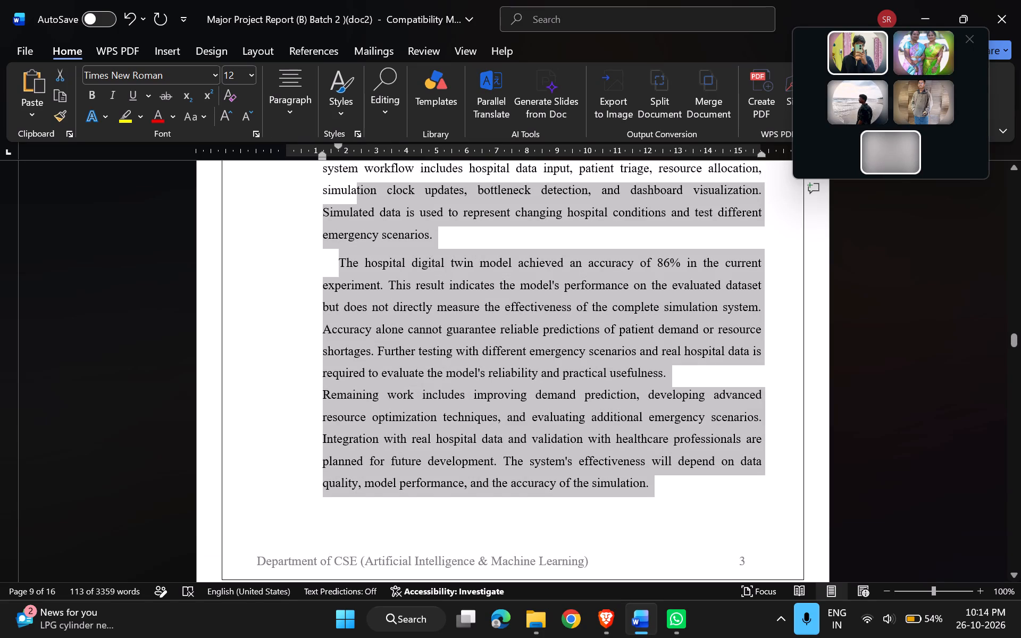
{"action": "left_click_drag", "start_coordinate": [350, 138], "coordinate": [336, 540]}
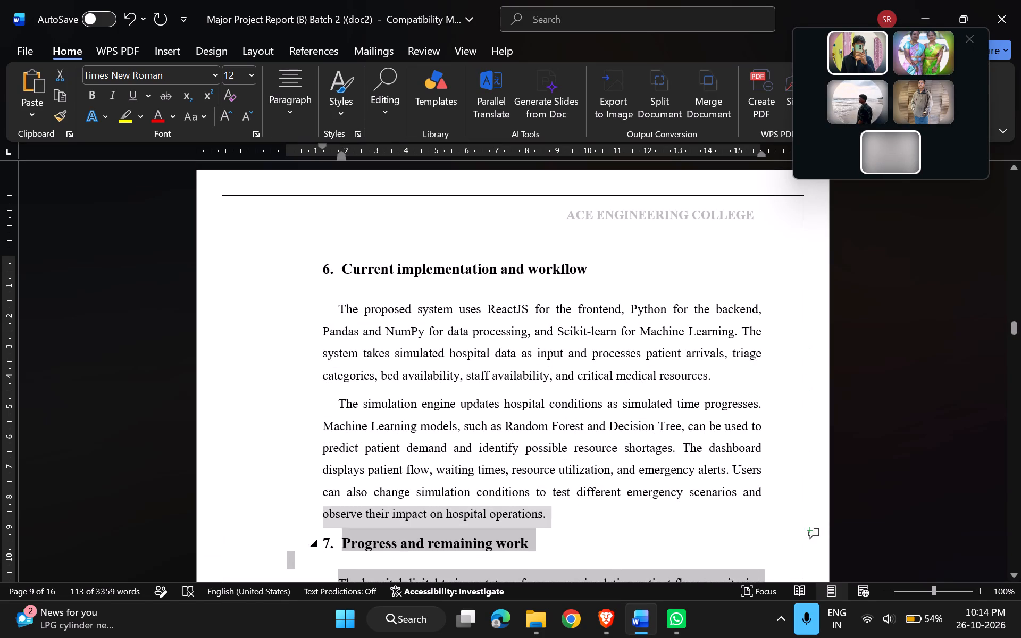
{"action": "left_click_drag", "start_coordinate": [336, 540], "coordinate": [337, 565]}
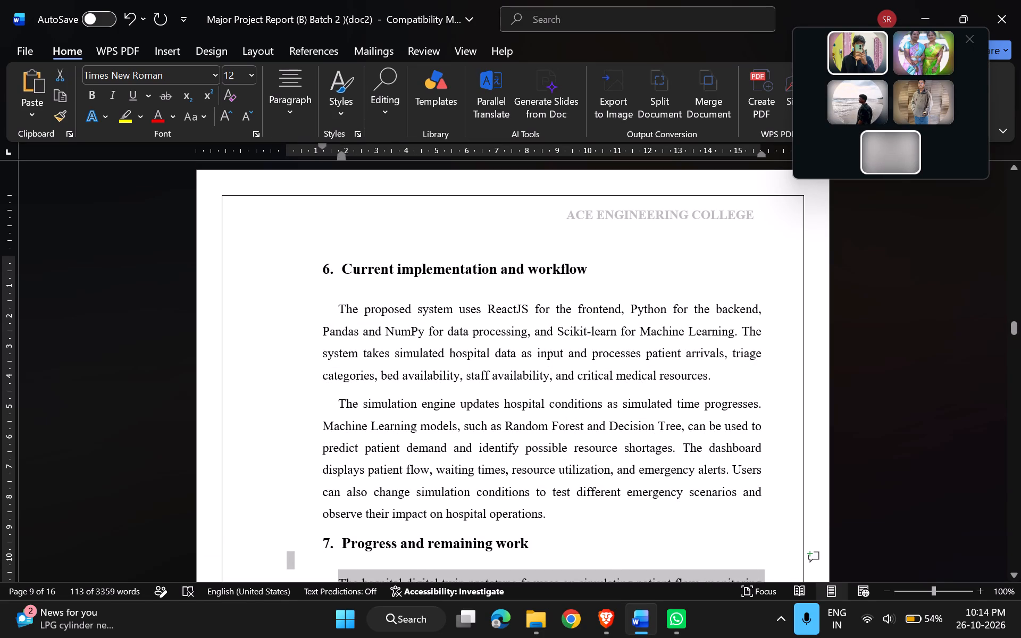
{"action": "left_click_drag", "start_coordinate": [337, 565], "coordinate": [338, 564]}
{"action": "key", "text": "ctrl+j"}
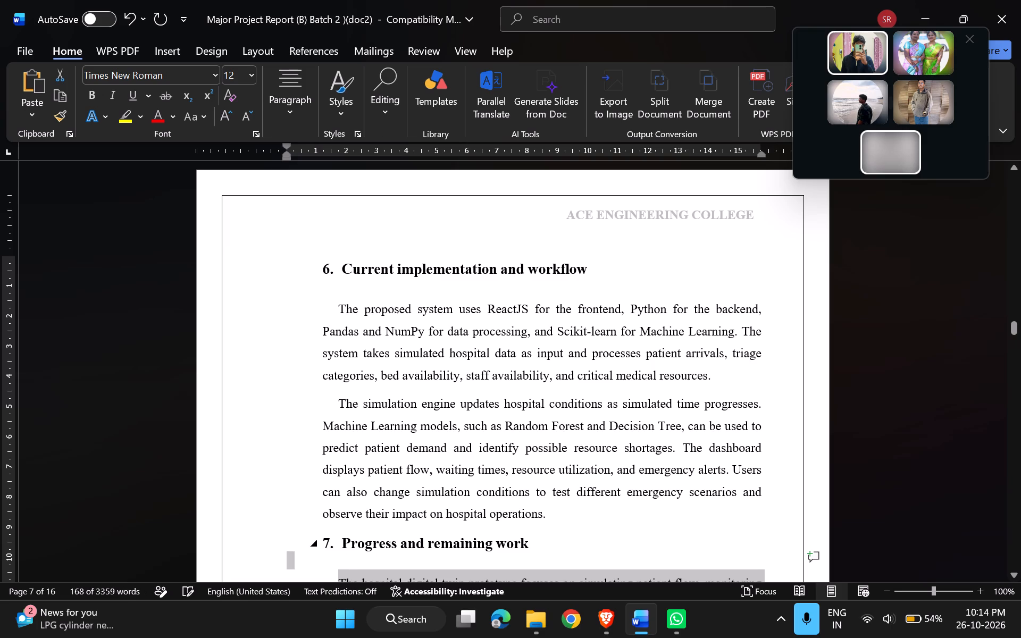
Justify both paragraphs of section 6, Current implementation and workflow, leaving out the heading.
{"action": "scroll", "coordinate": [414, 453], "scroll_direction": "down", "scroll_amount": 6}
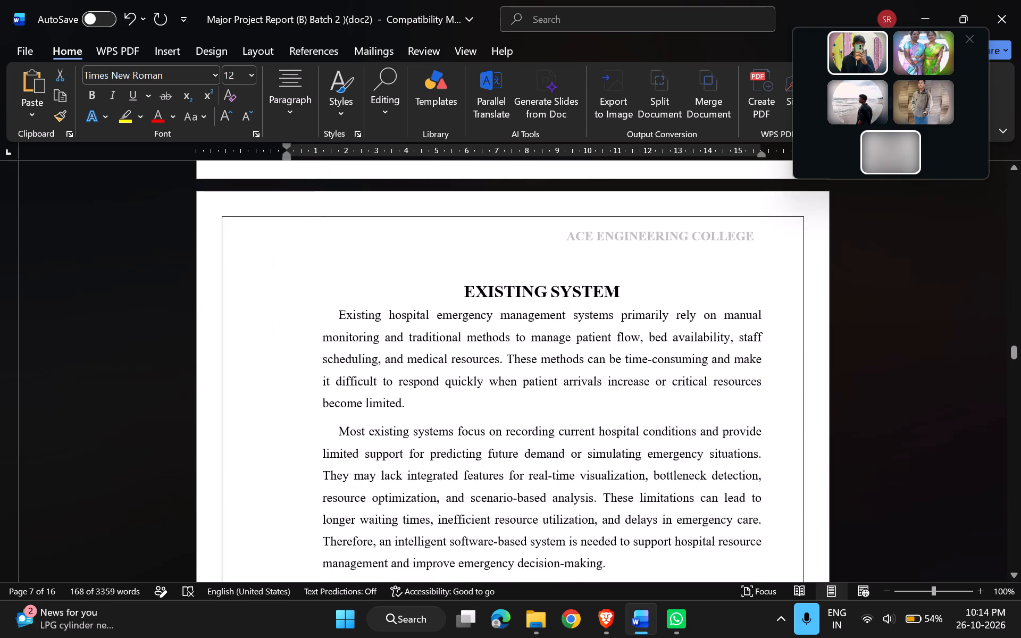
{"action": "scroll", "coordinate": [414, 453], "scroll_direction": "up", "scroll_amount": 5}
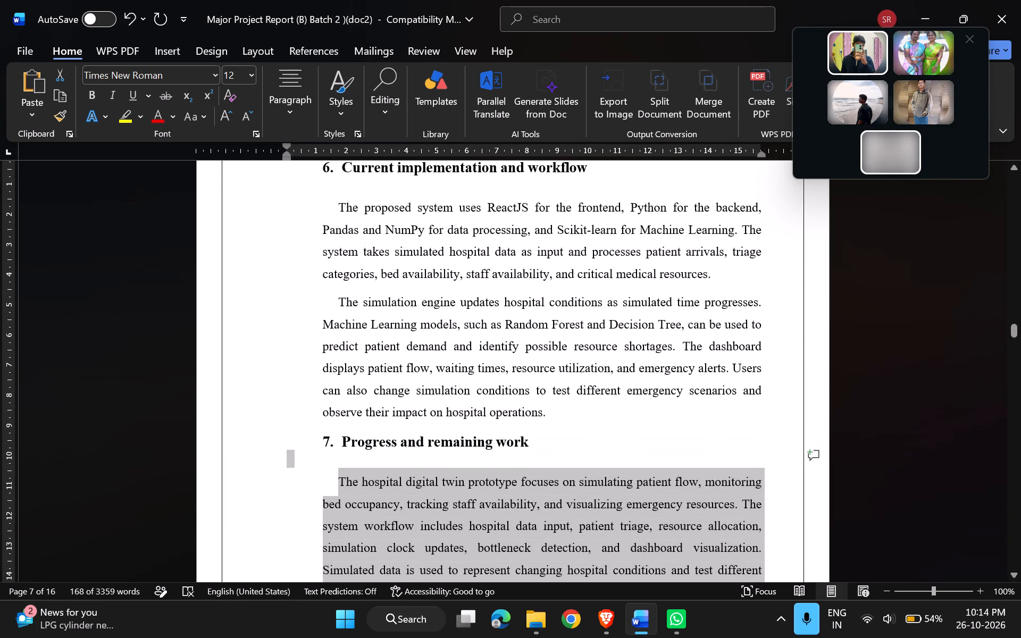
{"action": "left_click_drag", "start_coordinate": [566, 418], "coordinate": [345, 212]}
{"action": "key", "text": "ctrl+j"}
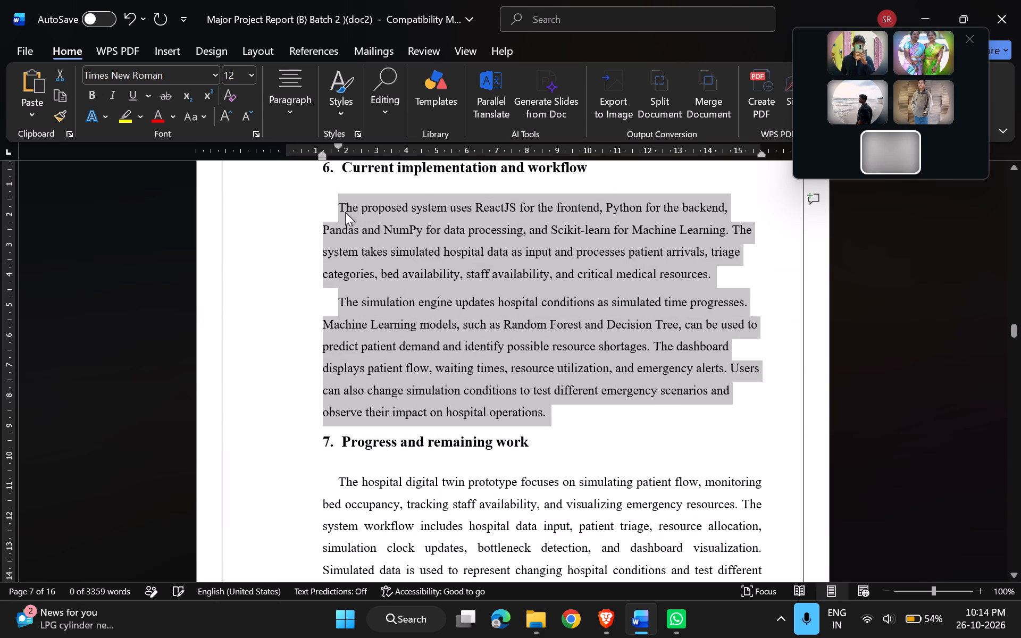
{"action": "key", "text": "ctrl+j"}
Justify the body paragraph of section 5, Scope, leaving out the heading.
{"action": "scroll", "coordinate": [461, 301], "scroll_direction": "up", "scroll_amount": 1}
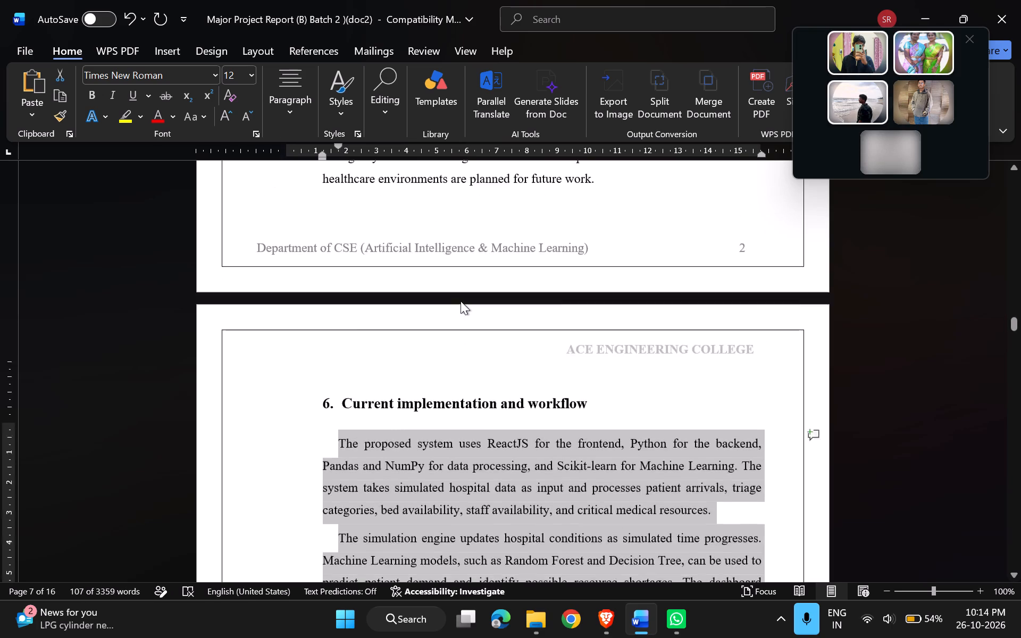
{"action": "scroll", "coordinate": [461, 301], "scroll_direction": "up", "scroll_amount": 2}
{"action": "left_click_drag", "start_coordinate": [602, 419], "coordinate": [336, 284]}
{"action": "key", "text": "ctrl+j"}
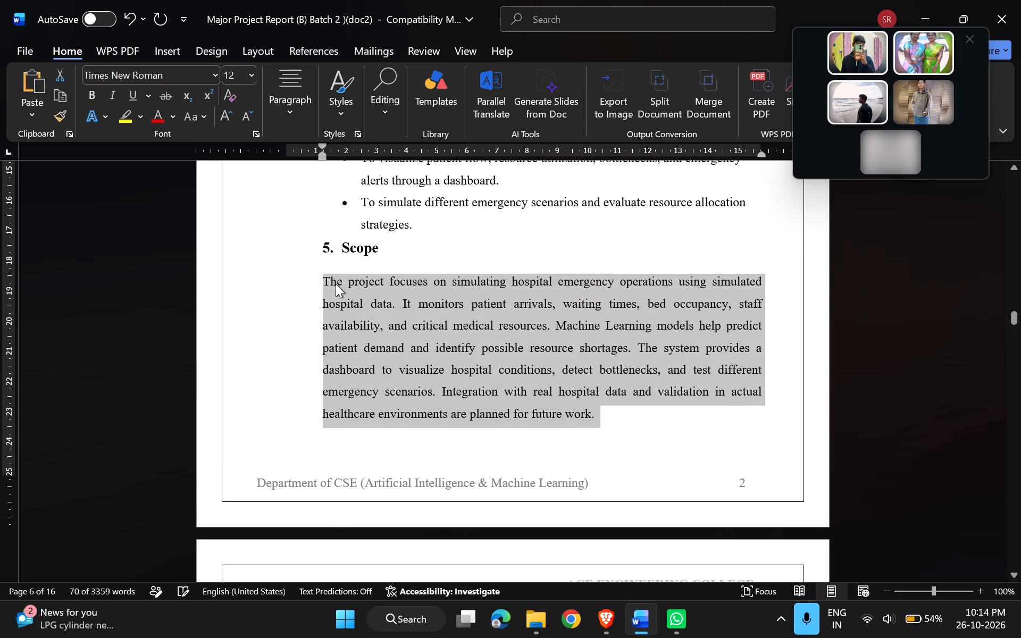
{"action": "key", "text": "ctrl+j"}
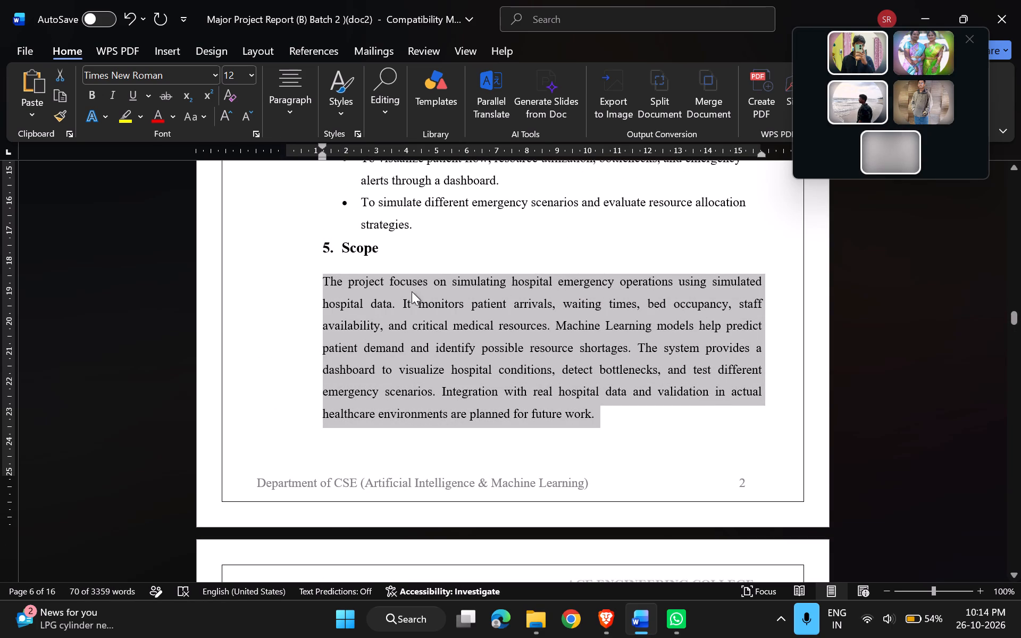
Justify all five bullet points of section 4, Objectives, leaving out the heading.
{"action": "scroll", "coordinate": [501, 408], "scroll_direction": "up", "scroll_amount": 2}
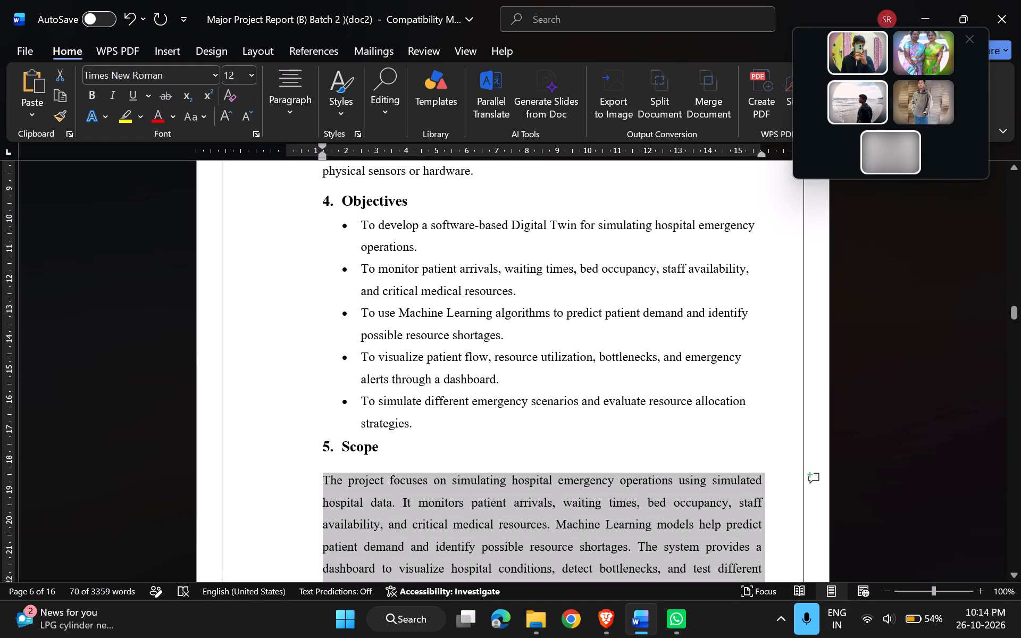
{"action": "left_click", "coordinate": [428, 427]}
{"action": "left_click_drag", "start_coordinate": [428, 427], "coordinate": [360, 232]}
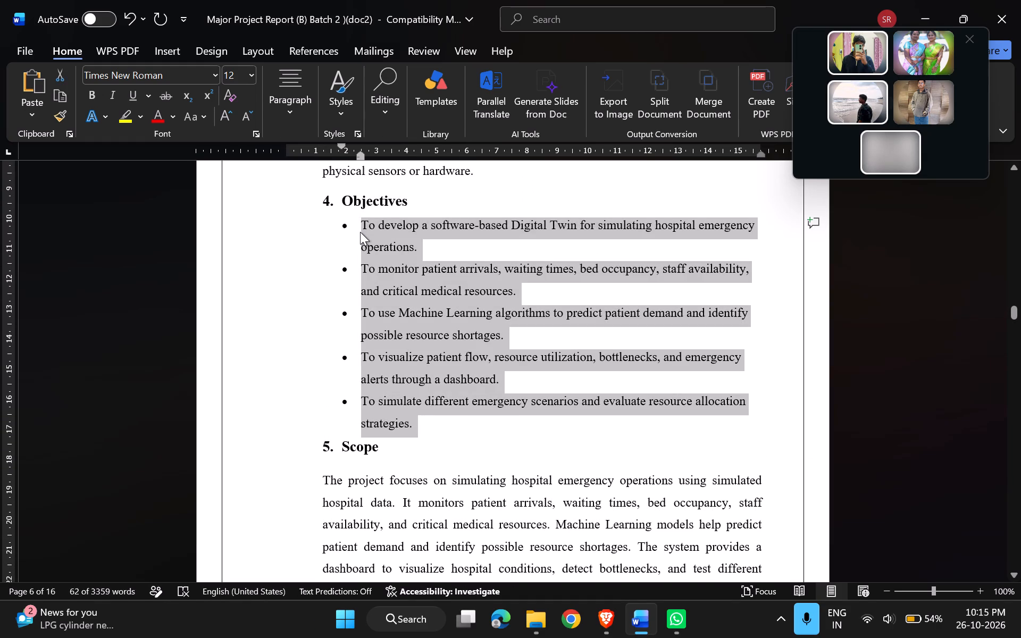
{"action": "key", "text": "ctrl+j"}
Justify both paragraphs of section 3, Problem Statement, leaving out the heading.
{"action": "scroll", "coordinate": [360, 232], "scroll_direction": "up", "scroll_amount": 1, "text": "ctrl"}
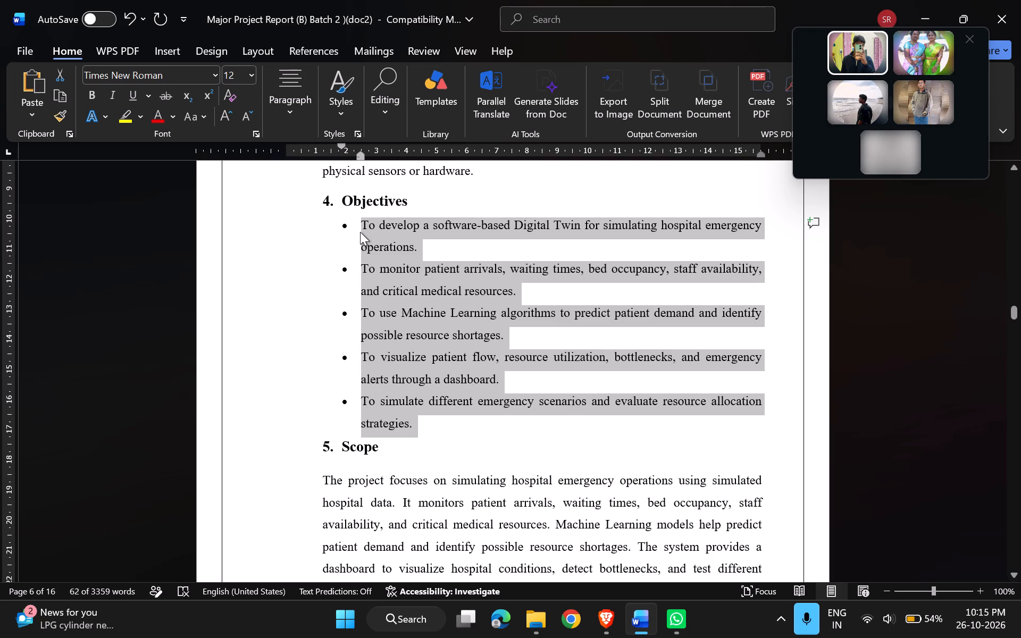
{"action": "scroll", "coordinate": [360, 232], "scroll_direction": "up", "scroll_amount": 1, "text": "ctrl"}
{"action": "scroll", "coordinate": [435, 296], "scroll_direction": "up", "scroll_amount": 1}
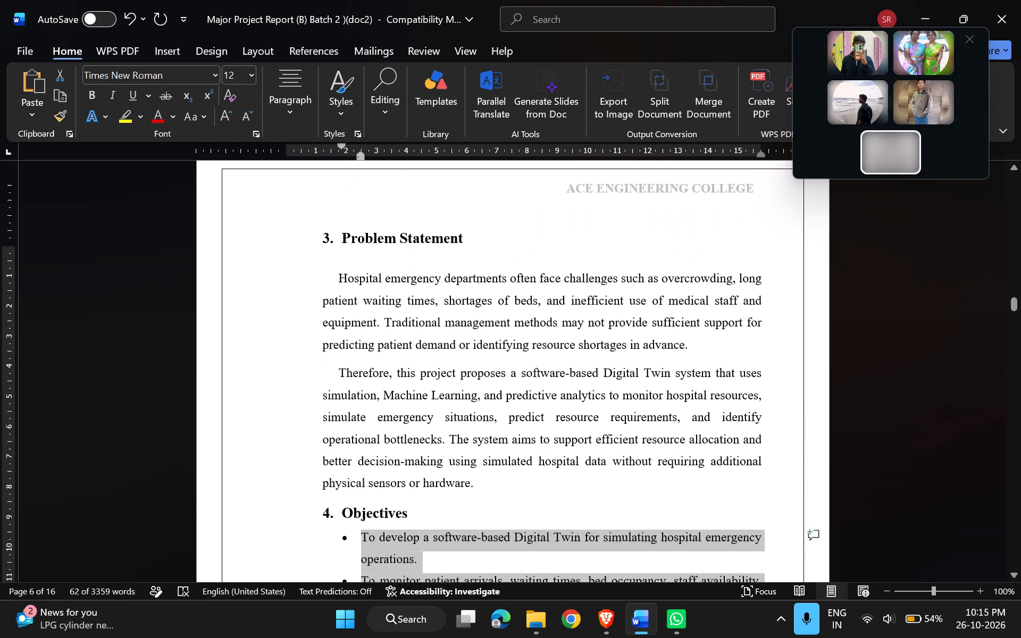
{"action": "scroll", "coordinate": [435, 296], "scroll_direction": "up", "scroll_amount": 1}
{"action": "left_click", "coordinate": [477, 506]}
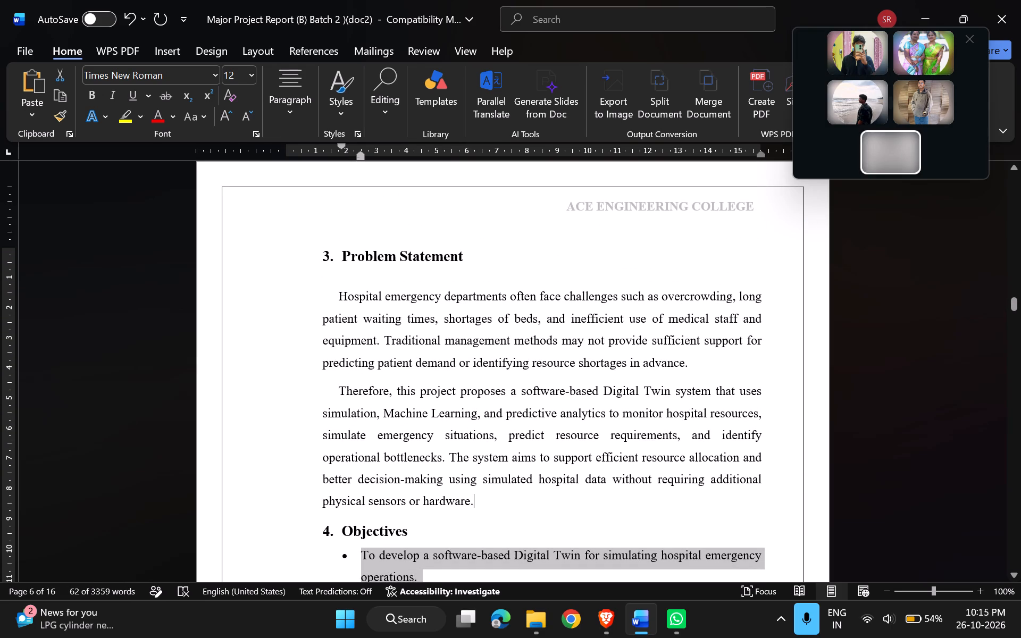
{"action": "left_click_drag", "start_coordinate": [477, 506], "coordinate": [344, 307]}
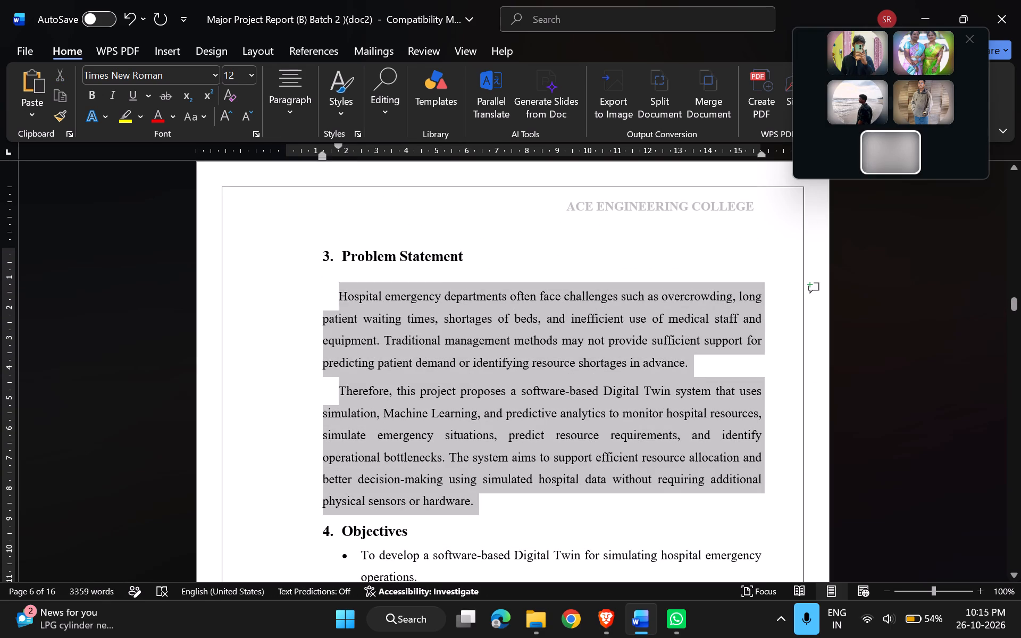
{"action": "left_click_drag", "start_coordinate": [344, 307], "coordinate": [344, 306]}
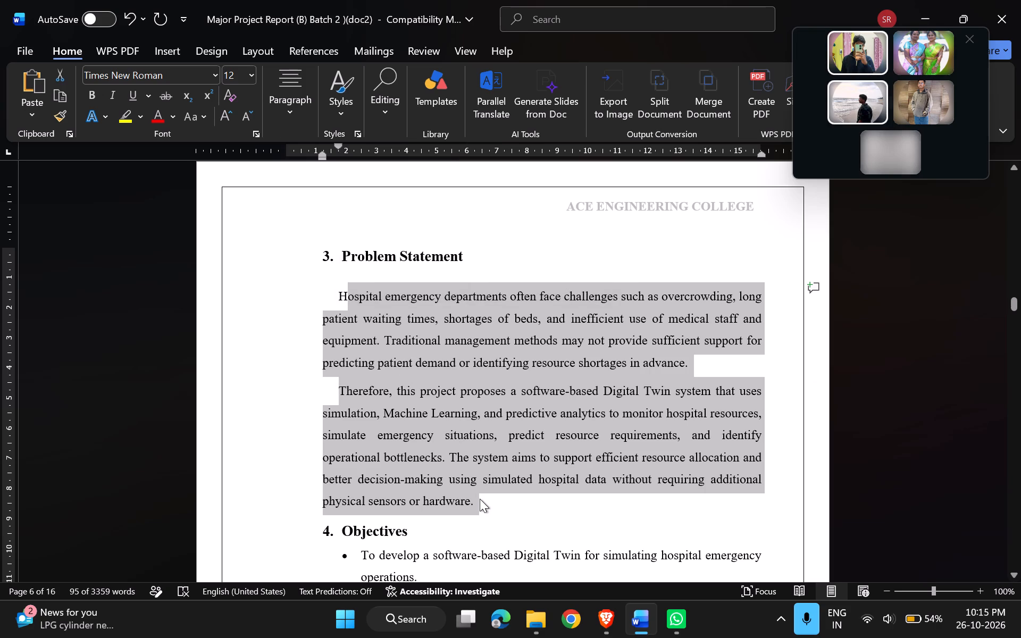
{"action": "left_click", "coordinate": [480, 499]}
{"action": "left_click_drag", "start_coordinate": [480, 499], "coordinate": [336, 308]}
{"action": "key", "text": "ctrl+j"}
{"action": "key", "text": "ctrl+j"}
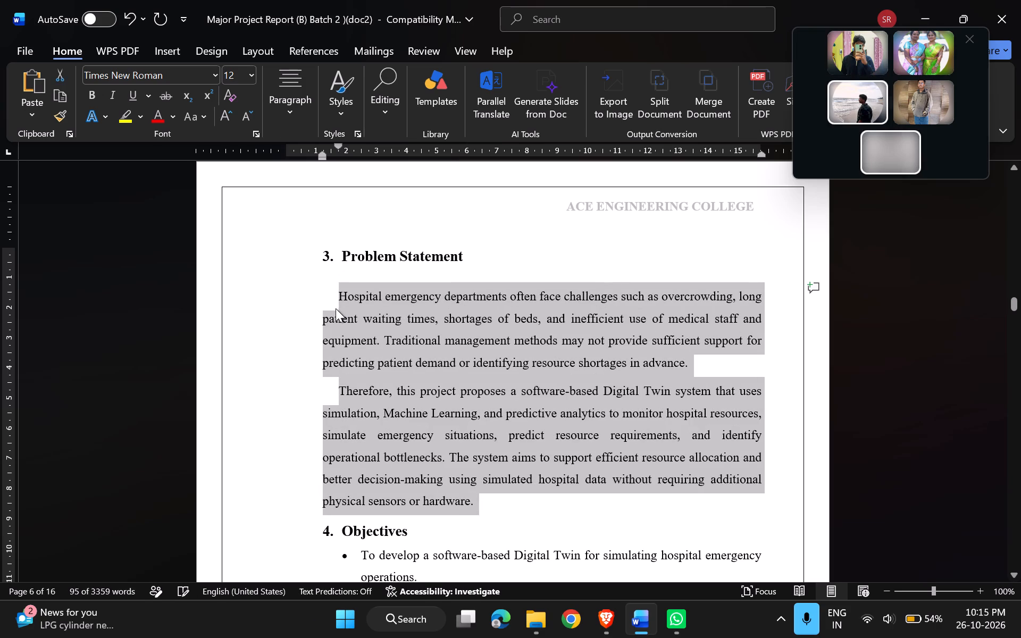
Justify both paragraphs of section 2, Motivation, leaving out the heading.
{"action": "scroll", "coordinate": [336, 308], "scroll_direction": "up", "scroll_amount": 2}
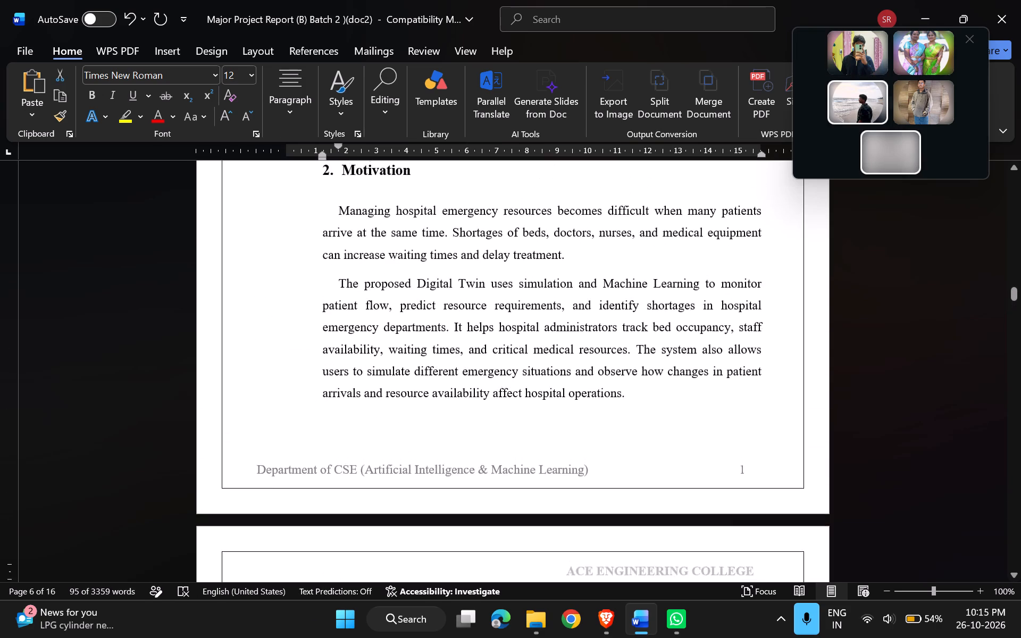
{"action": "scroll", "coordinate": [336, 308], "scroll_direction": "up", "scroll_amount": 1}
{"action": "left_click_drag", "start_coordinate": [629, 472], "coordinate": [454, 383]}
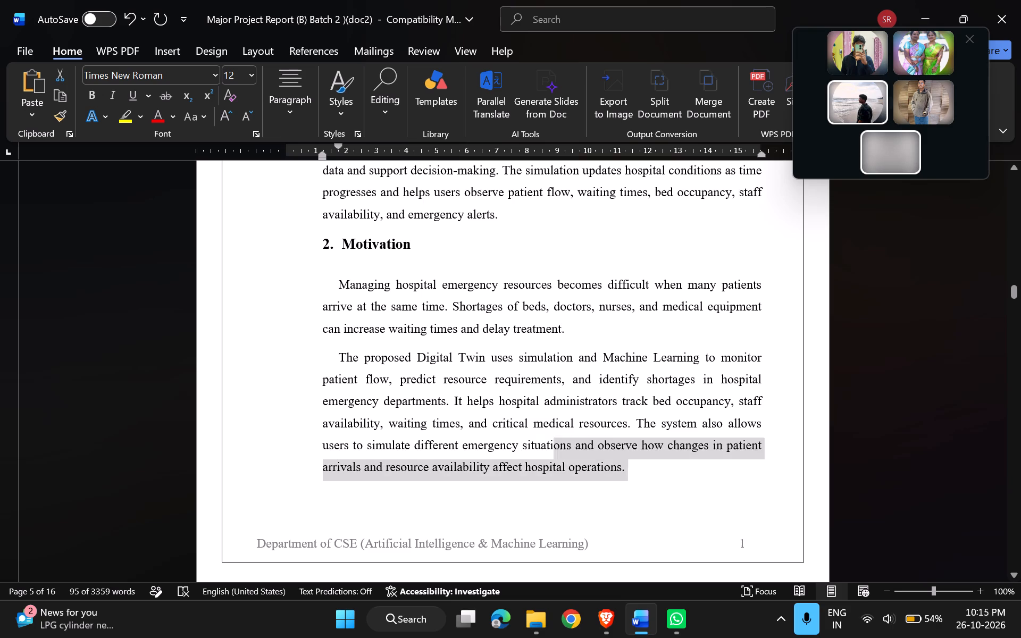
{"action": "left_click_drag", "start_coordinate": [454, 383], "coordinate": [348, 293]}
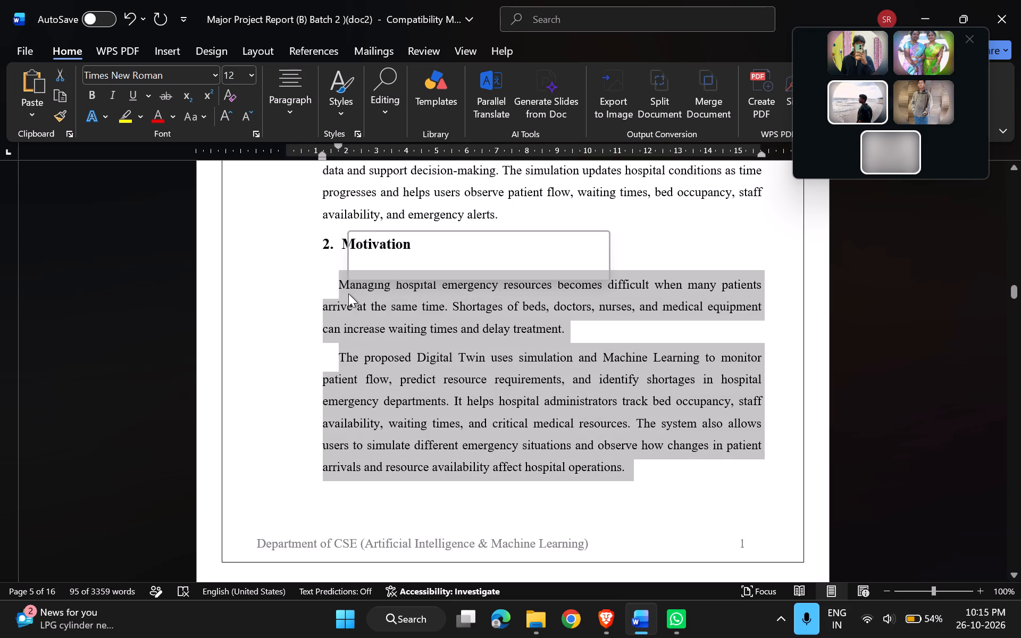
{"action": "key", "text": "ctrl+j"}
{"action": "key", "text": "ctrl+j"}
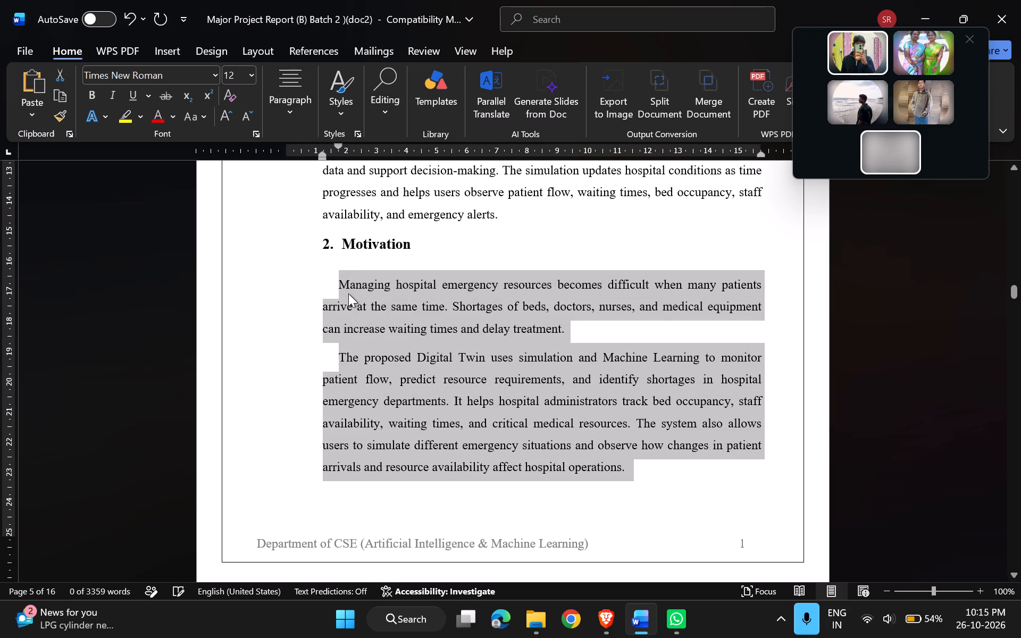
Justify the three paragraphs of section 1, Background, leaving out the Introduction and Background headings.
{"action": "scroll", "coordinate": [348, 293], "scroll_direction": "up", "scroll_amount": 1}
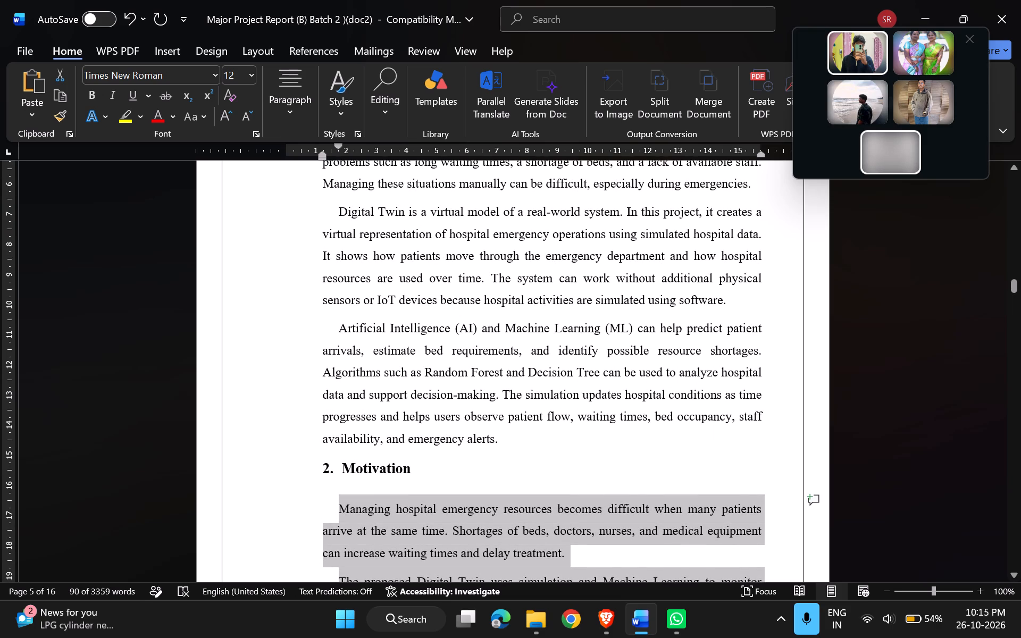
{"action": "left_click_drag", "start_coordinate": [497, 440], "coordinate": [341, 383]}
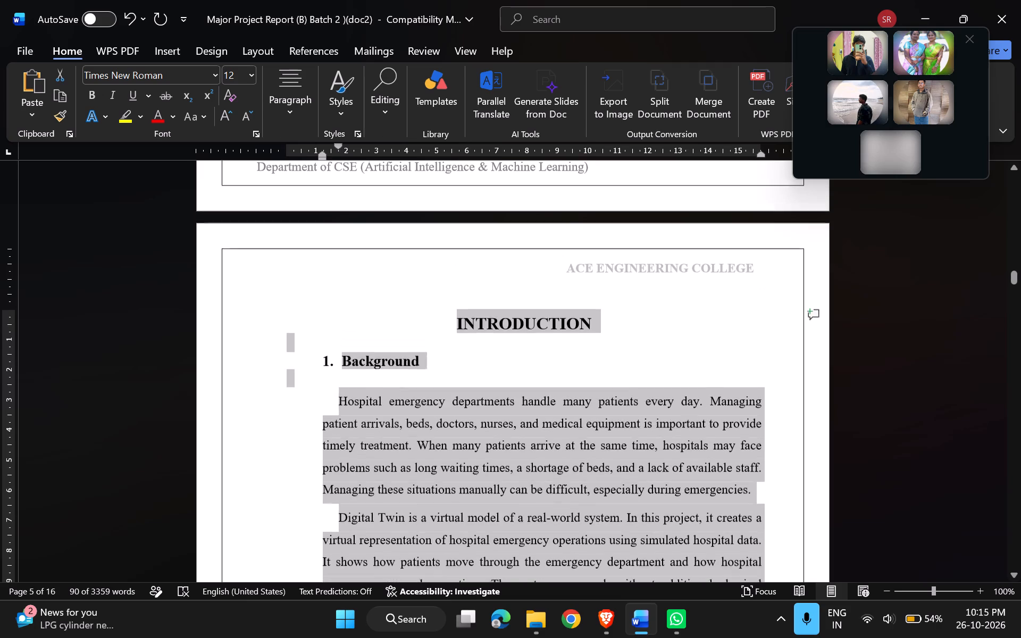
{"action": "left_click_drag", "start_coordinate": [341, 383], "coordinate": [338, 401]}
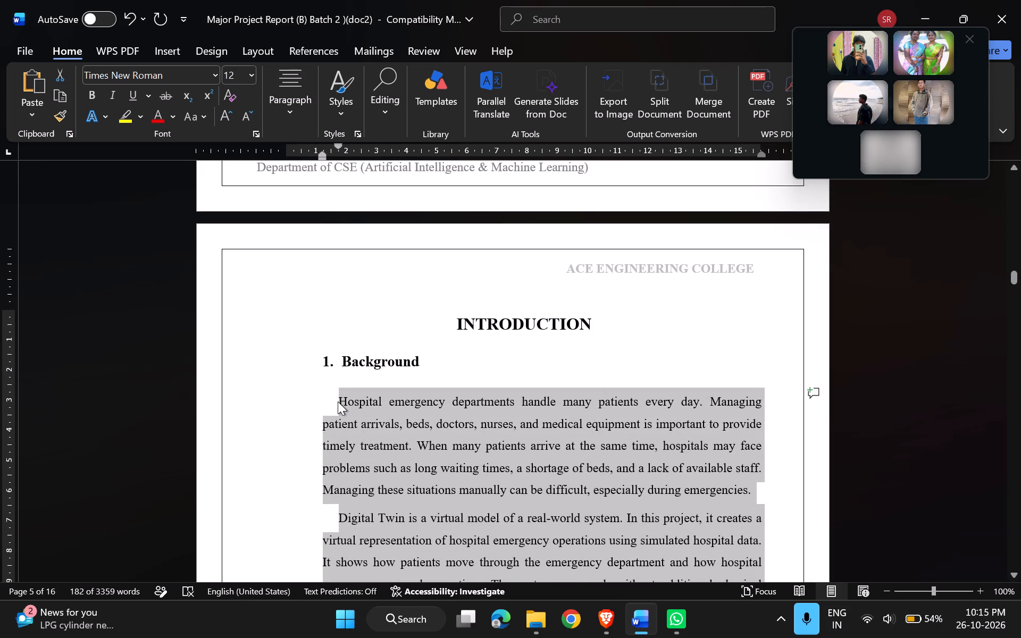
{"action": "key", "text": "ctrl+j"}
{"action": "key", "text": "ctrl+j"}
Remove bold from the topics and page numbers of index rows 9 to 13, from Existing System to Bibliography (References).
{"action": "scroll", "coordinate": [475, 407], "scroll_direction": "up", "scroll_amount": 1}
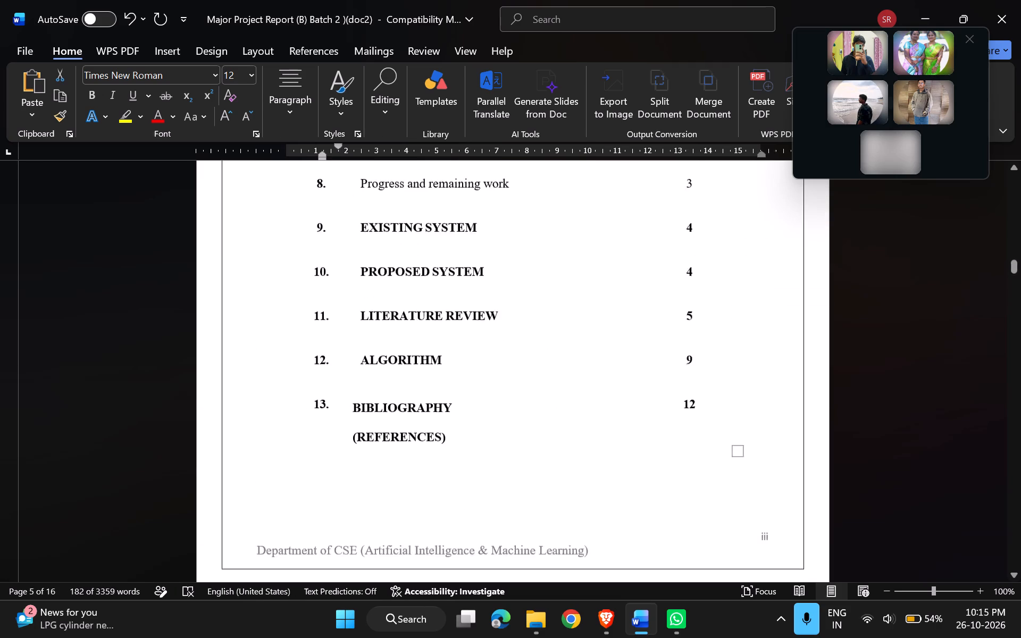
{"action": "scroll", "coordinate": [475, 407], "scroll_direction": "up", "scroll_amount": 2}
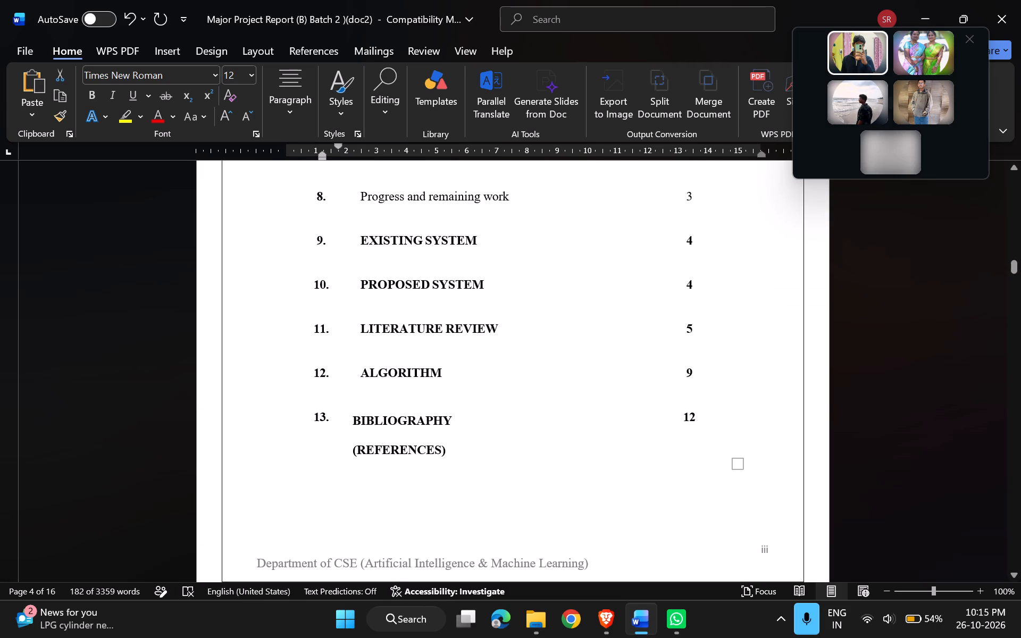
{"action": "left_click_drag", "start_coordinate": [719, 418], "coordinate": [415, 419]}
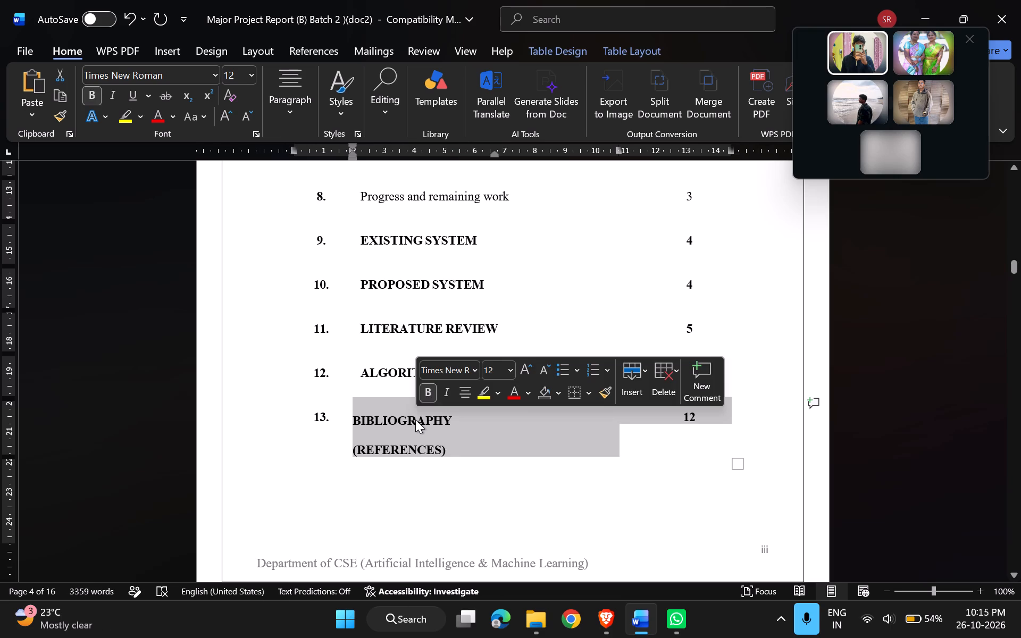
{"action": "key", "text": "ctrl+b"}
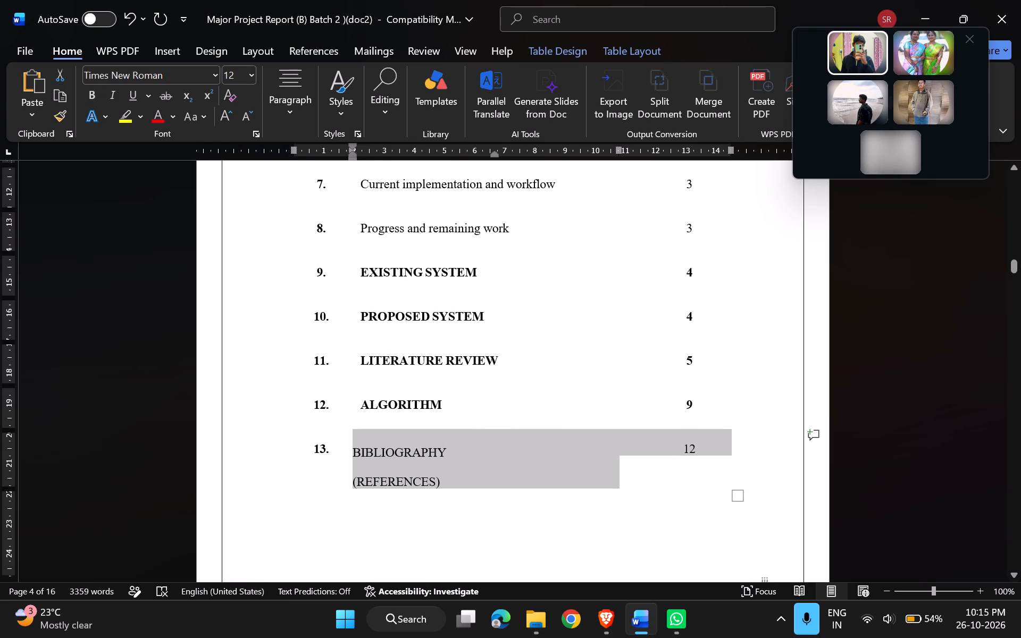
{"action": "left_click_drag", "start_coordinate": [717, 400], "coordinate": [470, 401]}
{"action": "key", "text": "ctrl+b"}
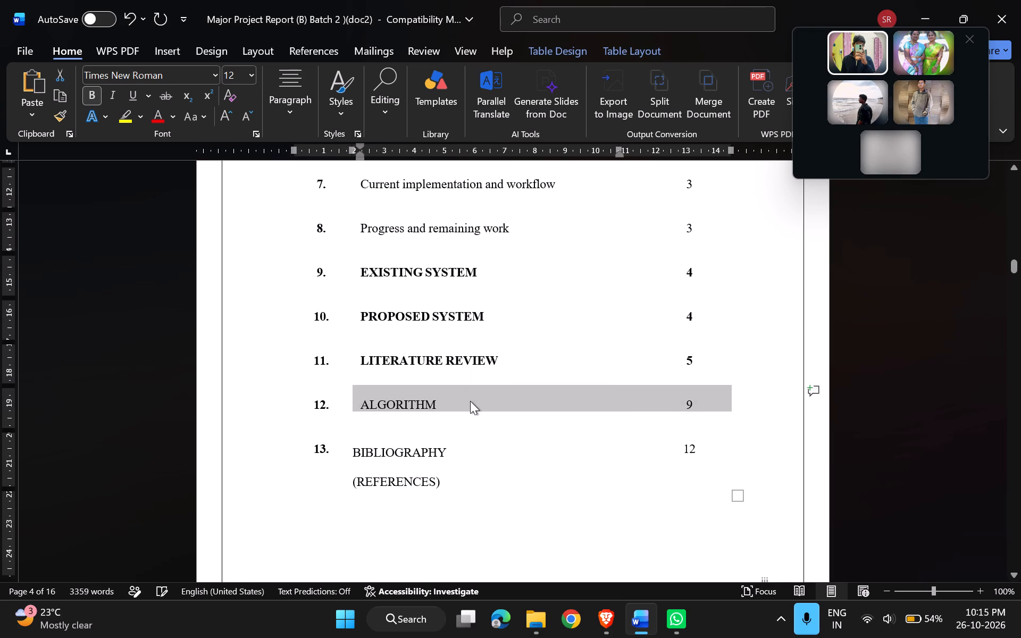
{"action": "left_click_drag", "start_coordinate": [706, 358], "coordinate": [422, 356]}
{"action": "key", "text": "ctrl+b"}
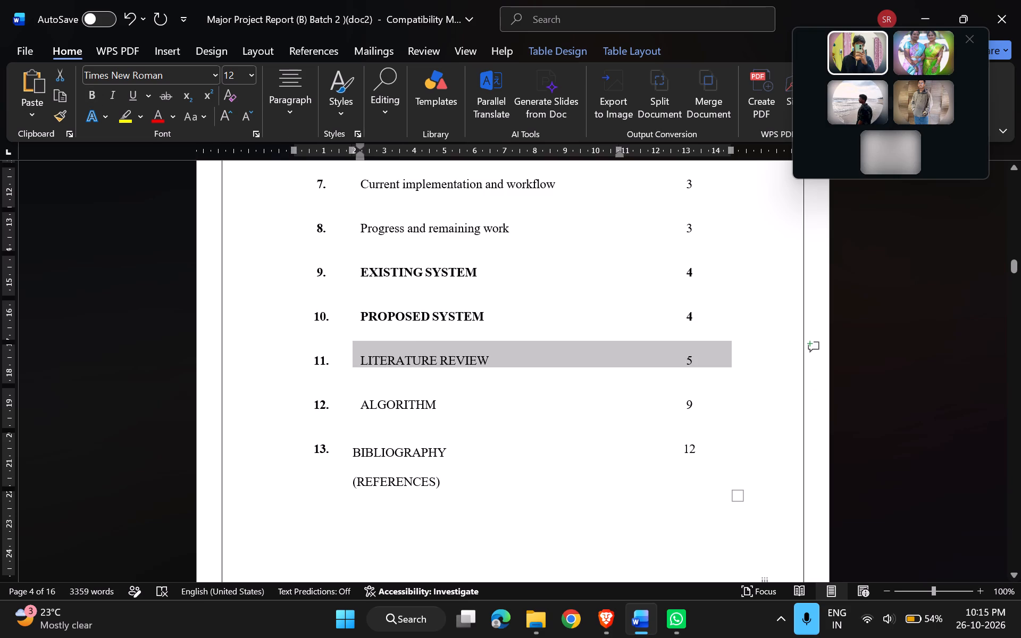
{"action": "left_click_drag", "start_coordinate": [707, 309], "coordinate": [482, 321]}
{"action": "key", "text": "ctrl+b"}
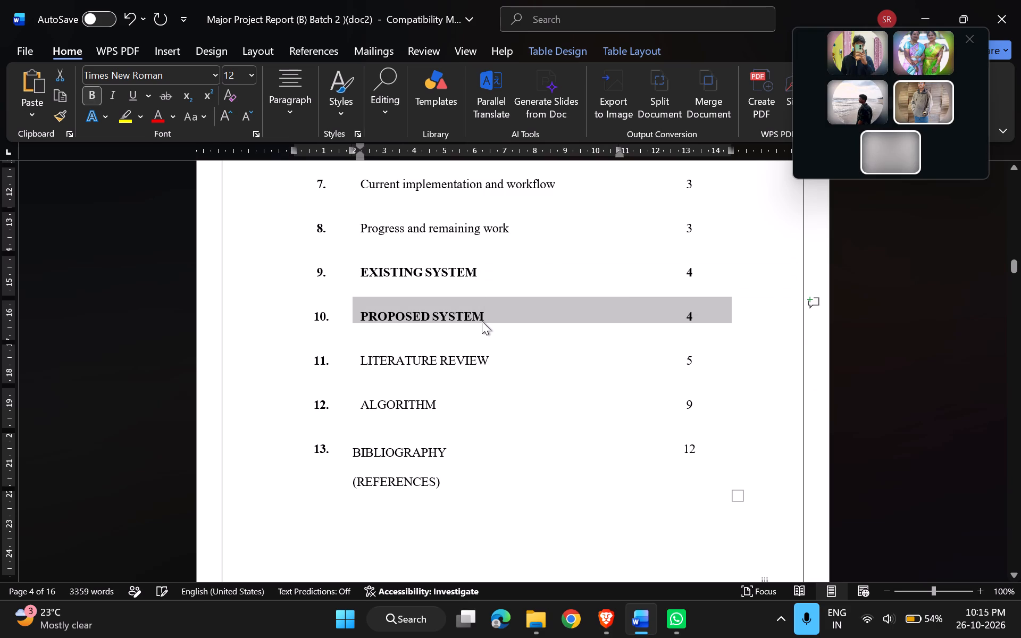
{"action": "left_click_drag", "start_coordinate": [722, 270], "coordinate": [456, 269]}
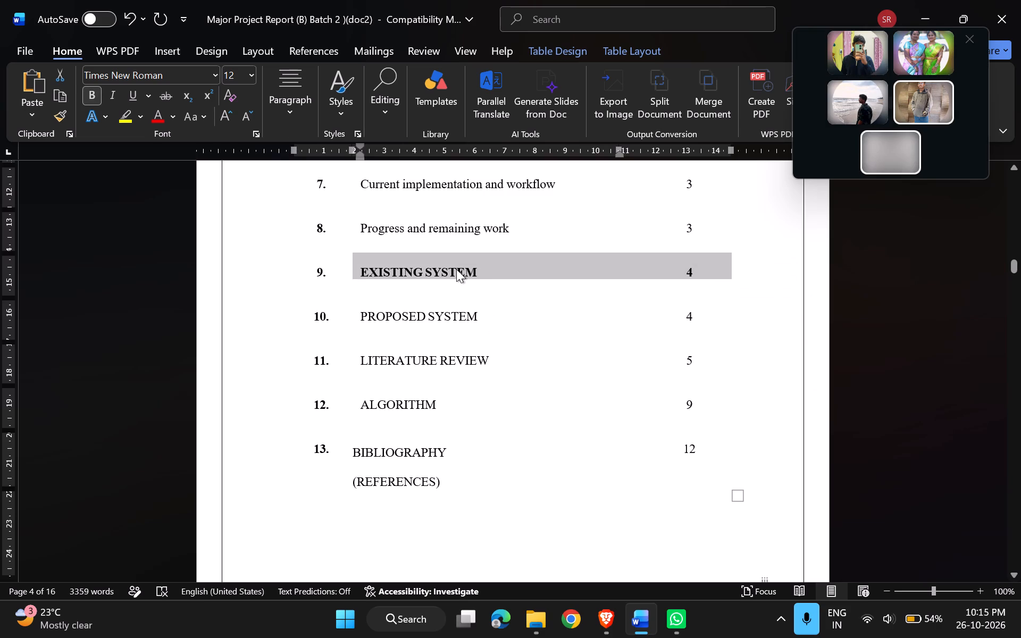
{"action": "key", "text": "ctrl+b"}
Remove bold from the Introduction topic and its page number in row 1 of the index.
{"action": "scroll", "coordinate": [456, 269], "scroll_direction": "up", "scroll_amount": 1}
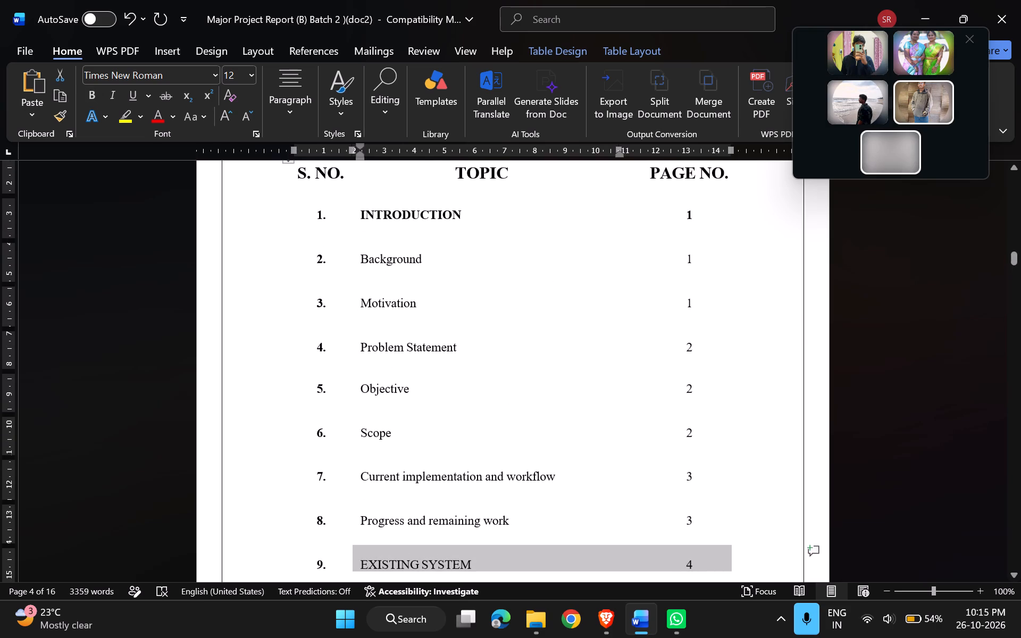
{"action": "left_click_drag", "start_coordinate": [722, 211], "coordinate": [428, 216]}
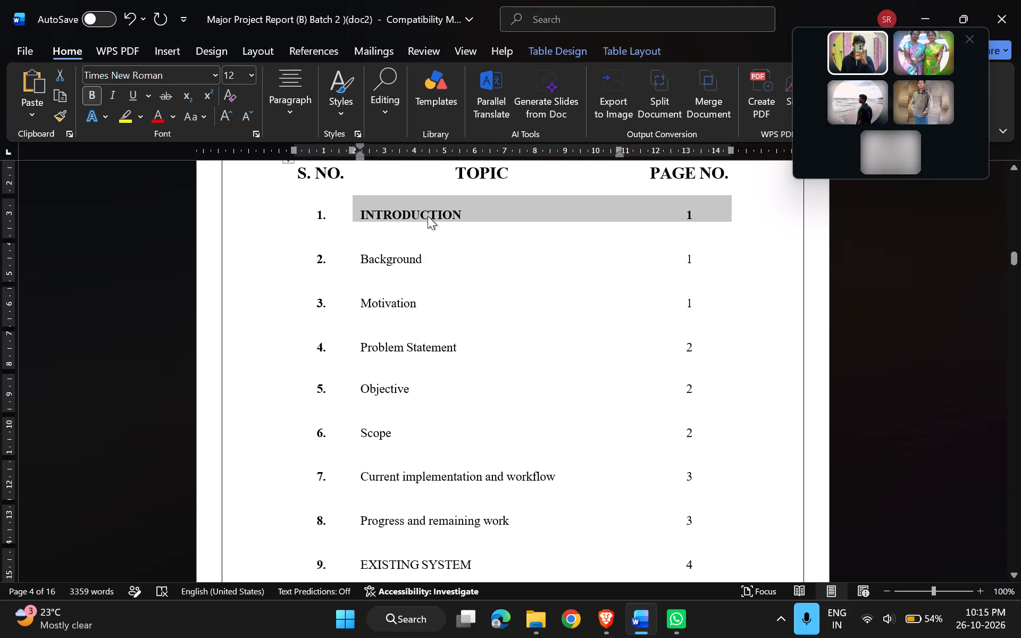
{"action": "key", "text": "ctrl+b"}
Set the line spacing of the whole Abstract page, from the heading through the Keywords paragraph, to 1.5.
{"action": "scroll", "coordinate": [491, 307], "scroll_direction": "up", "scroll_amount": 2}
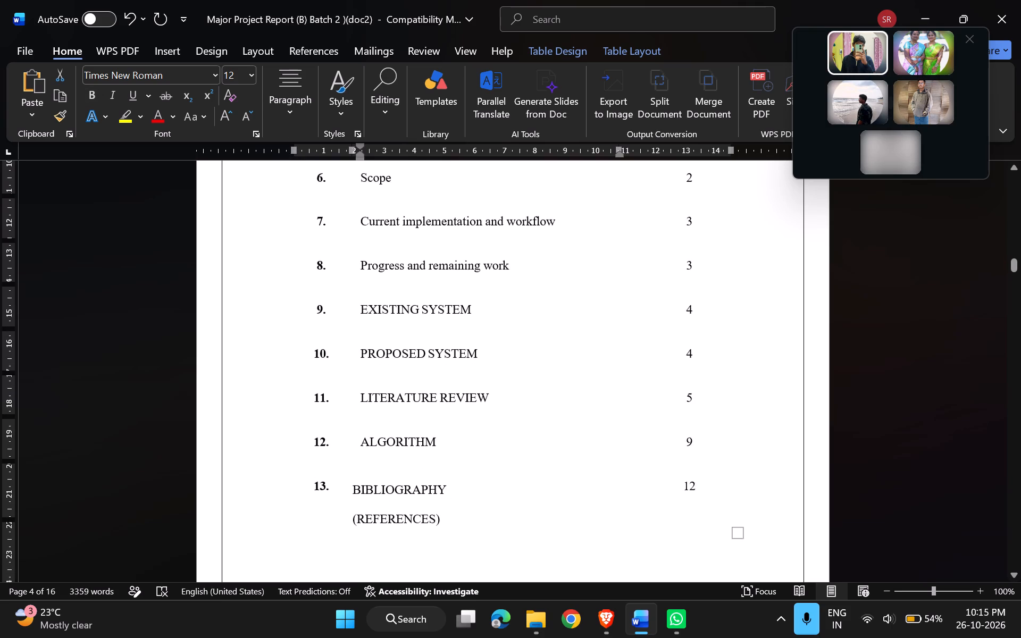
{"action": "scroll", "coordinate": [491, 307], "scroll_direction": "up", "scroll_amount": 2}
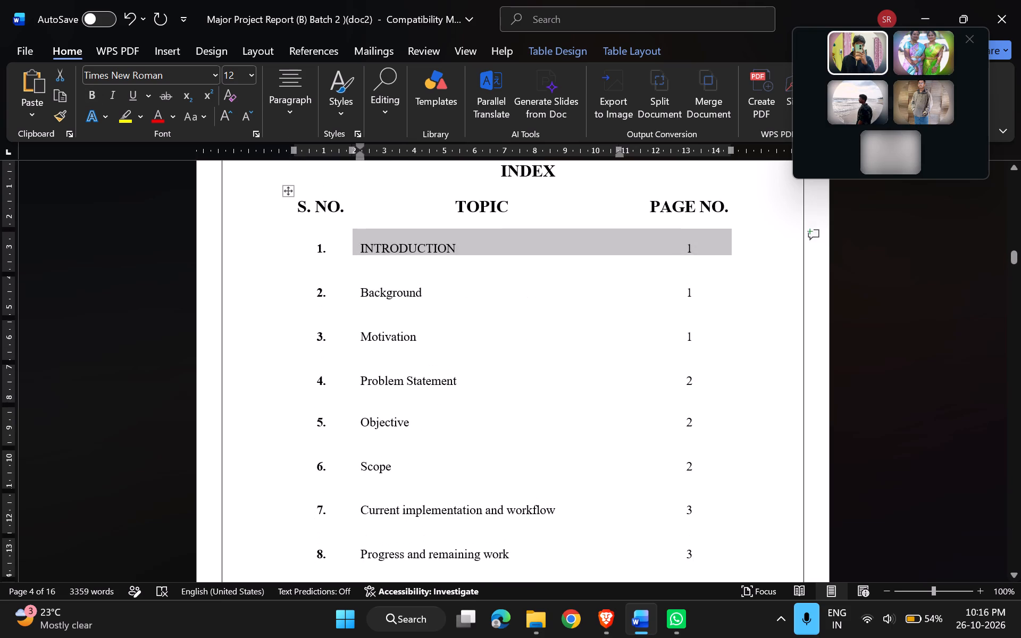
{"action": "scroll", "coordinate": [491, 307], "scroll_direction": "up", "scroll_amount": 3}
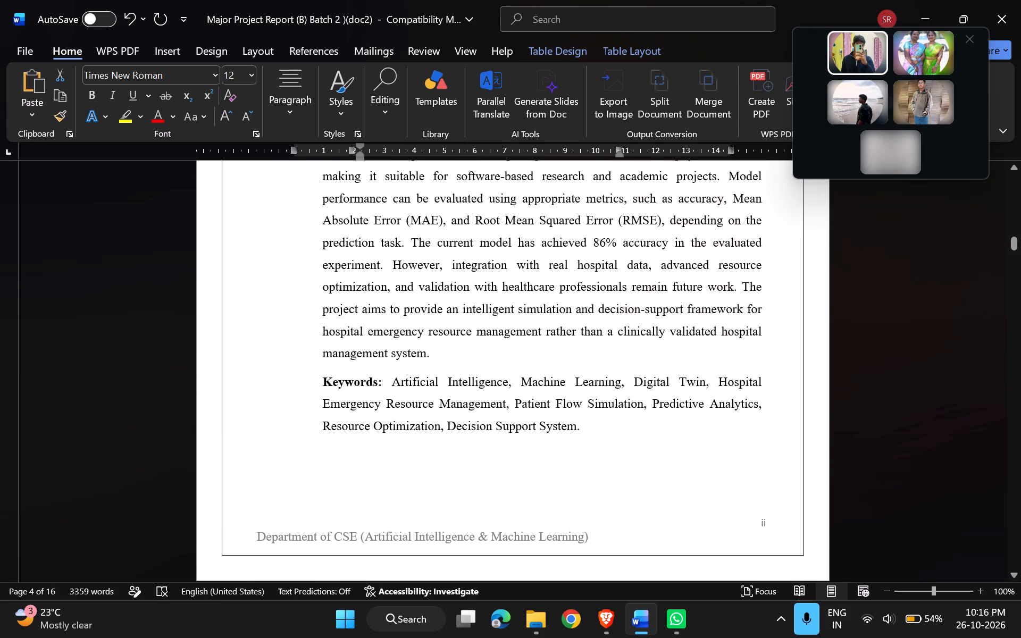
{"action": "left_click_drag", "start_coordinate": [591, 427], "coordinate": [314, 149]}
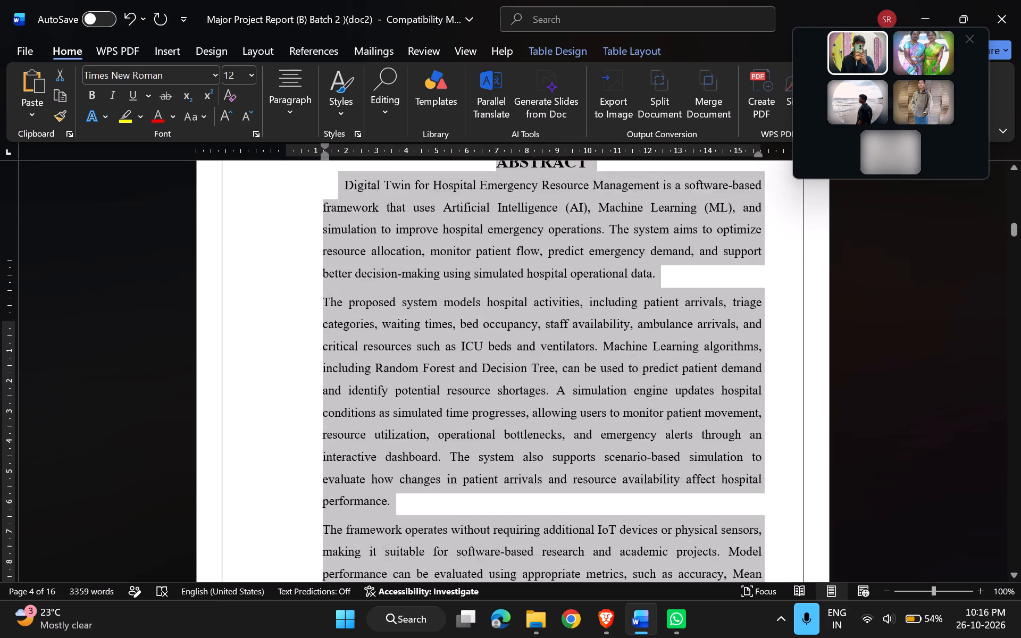
{"action": "left_click_drag", "start_coordinate": [314, 149], "coordinate": [349, 362]}
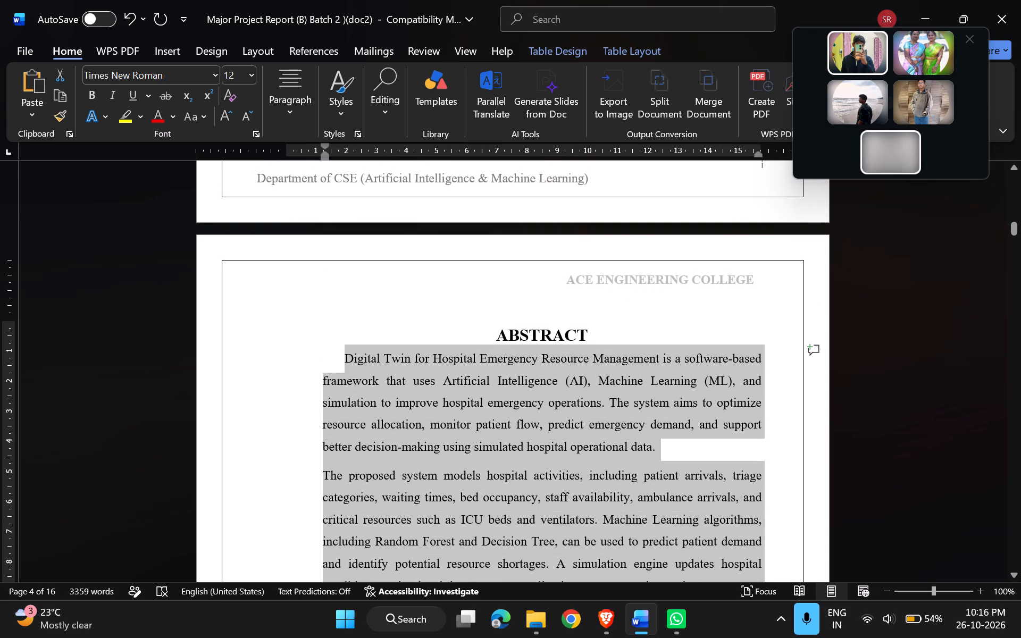
{"action": "left_click_drag", "start_coordinate": [349, 362], "coordinate": [348, 342]}
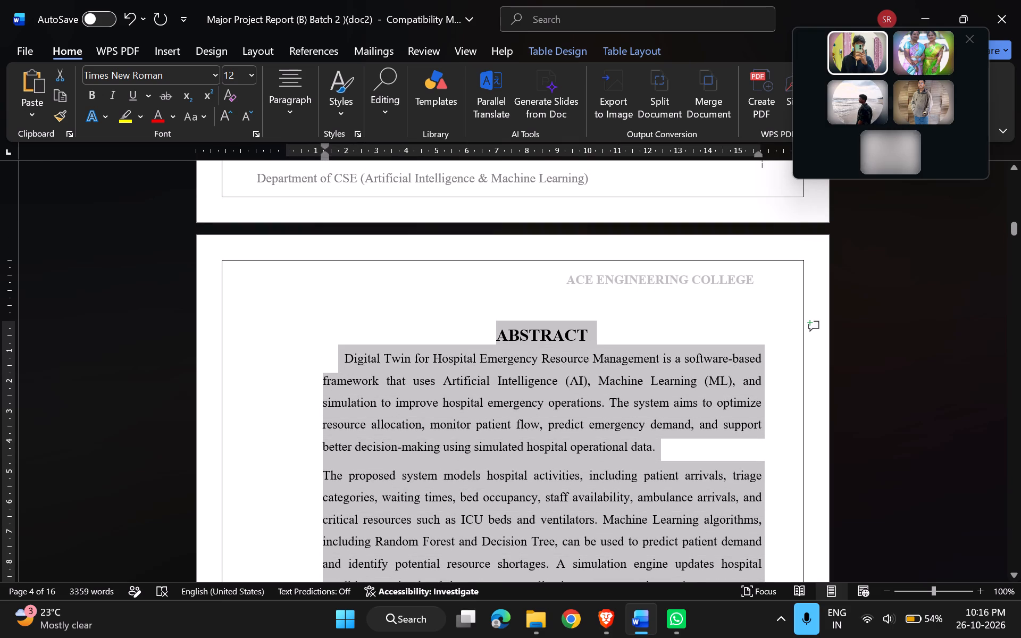
{"action": "left_click_drag", "start_coordinate": [348, 342], "coordinate": [347, 343]}
{"action": "left_click", "coordinate": [297, 104]}
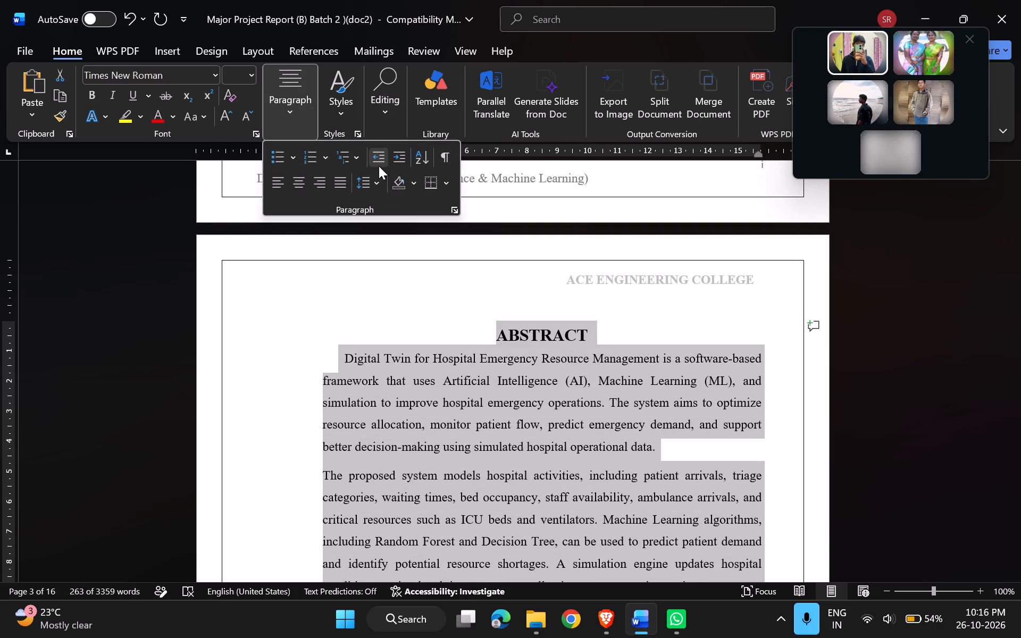
{"action": "left_click", "coordinate": [366, 180]}
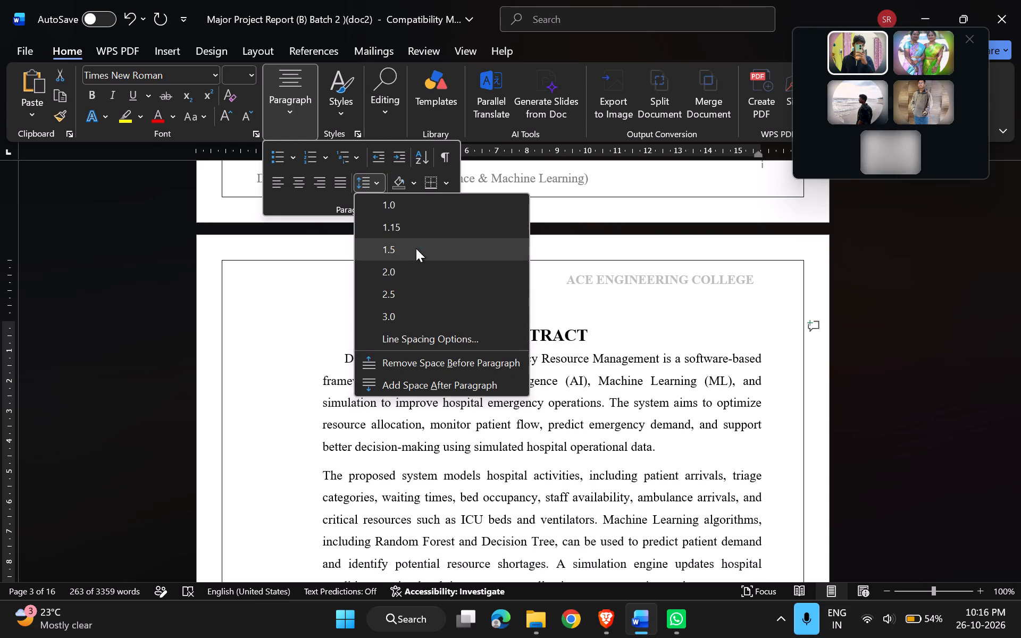
{"action": "left_click", "coordinate": [412, 252]}
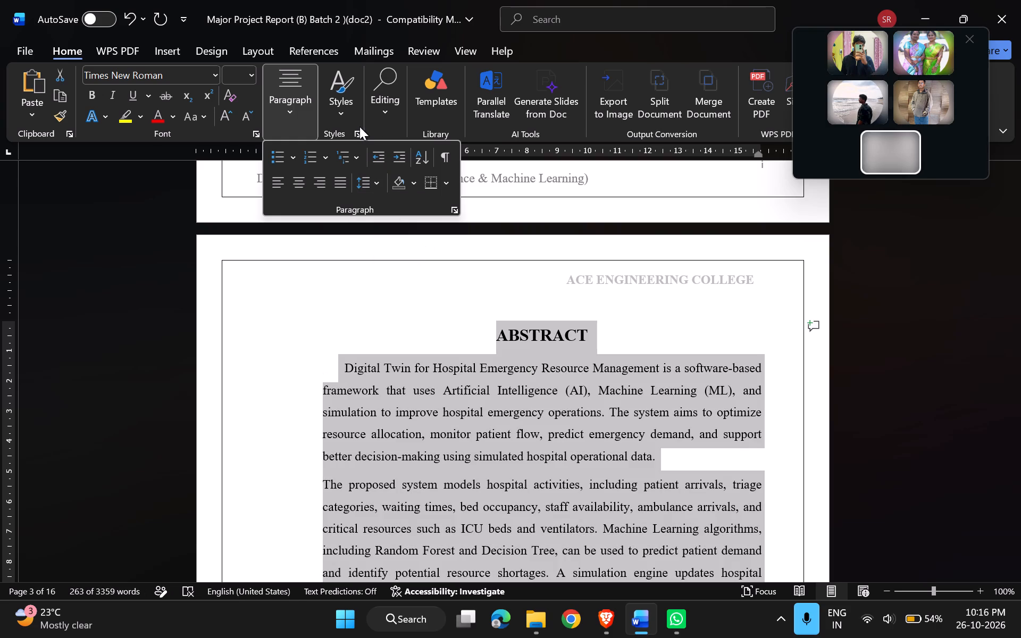
{"action": "left_click", "coordinate": [531, 358]}
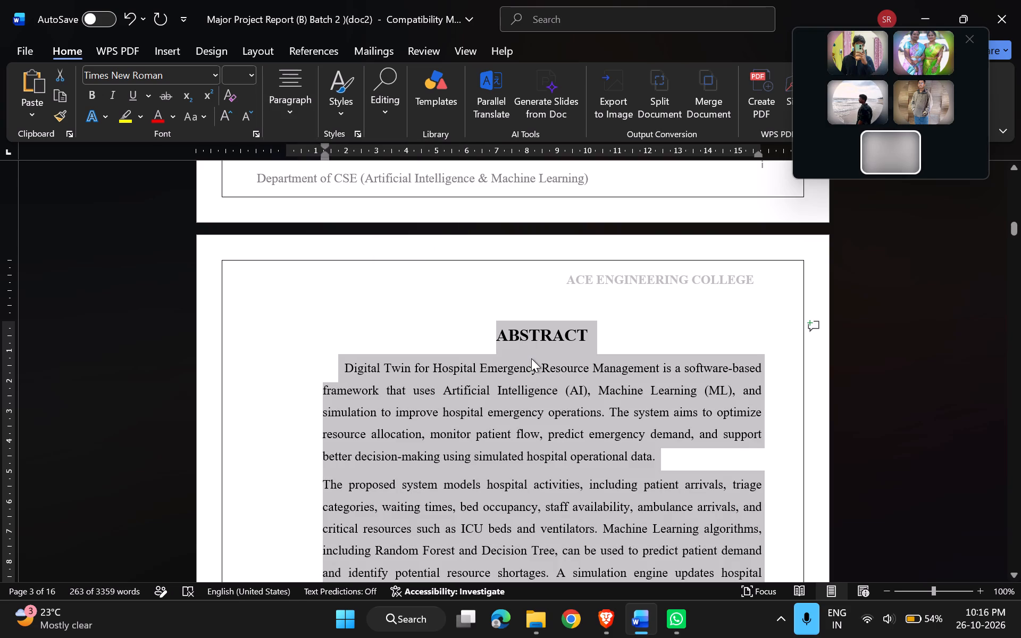
Justify the Abstract's body paragraphs and Keywords paragraph, leaving out the heading.
{"action": "scroll", "coordinate": [531, 358], "scroll_direction": "down", "scroll_amount": 3}
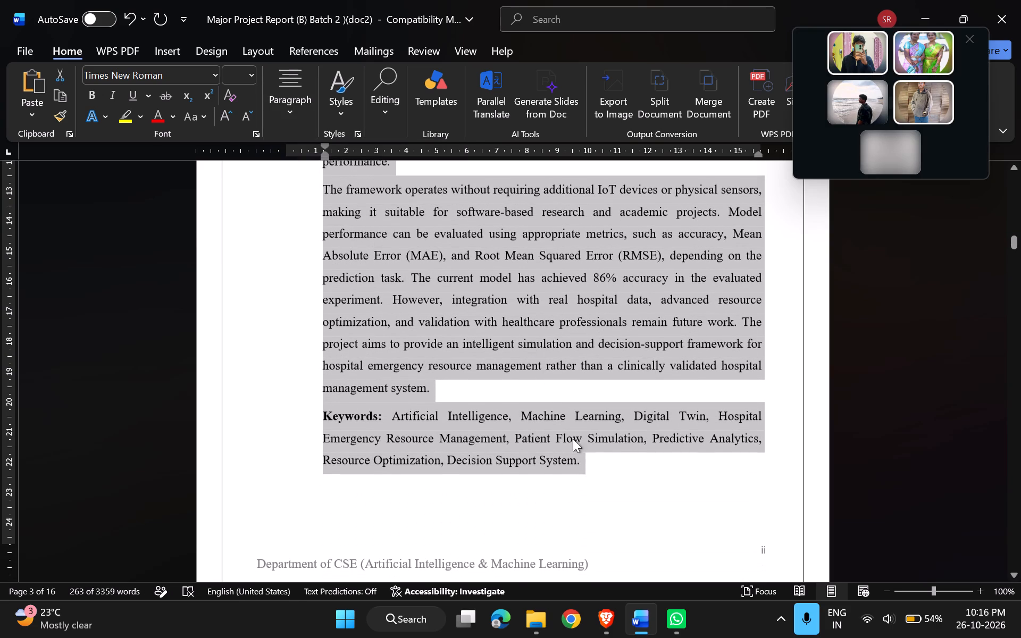
{"action": "left_click", "coordinate": [585, 466]}
{"action": "left_click_drag", "start_coordinate": [585, 466], "coordinate": [333, 183]}
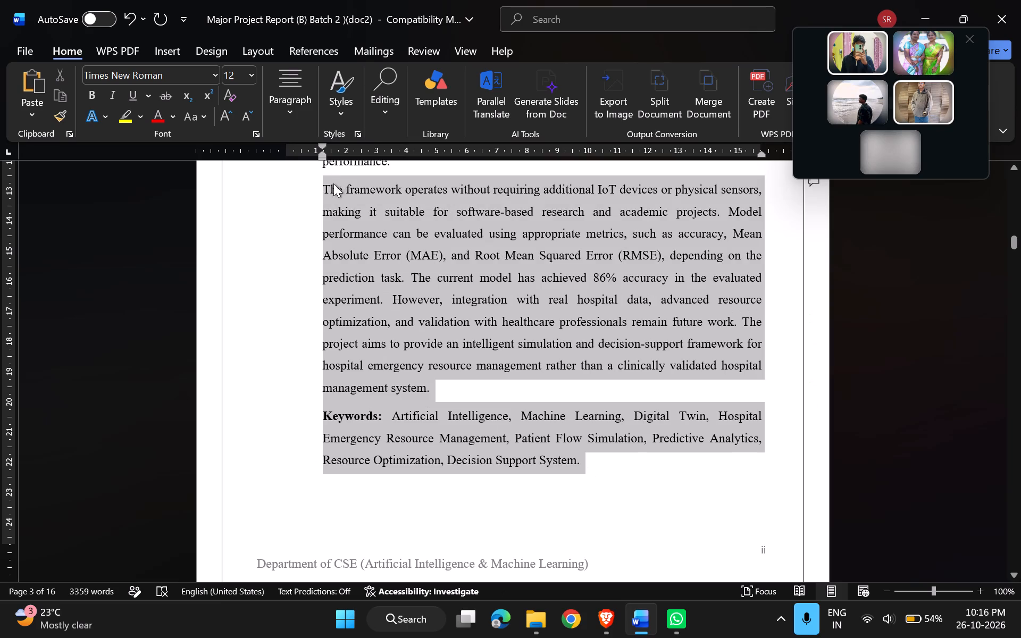
{"action": "left_click_drag", "start_coordinate": [333, 183], "coordinate": [339, 234]}
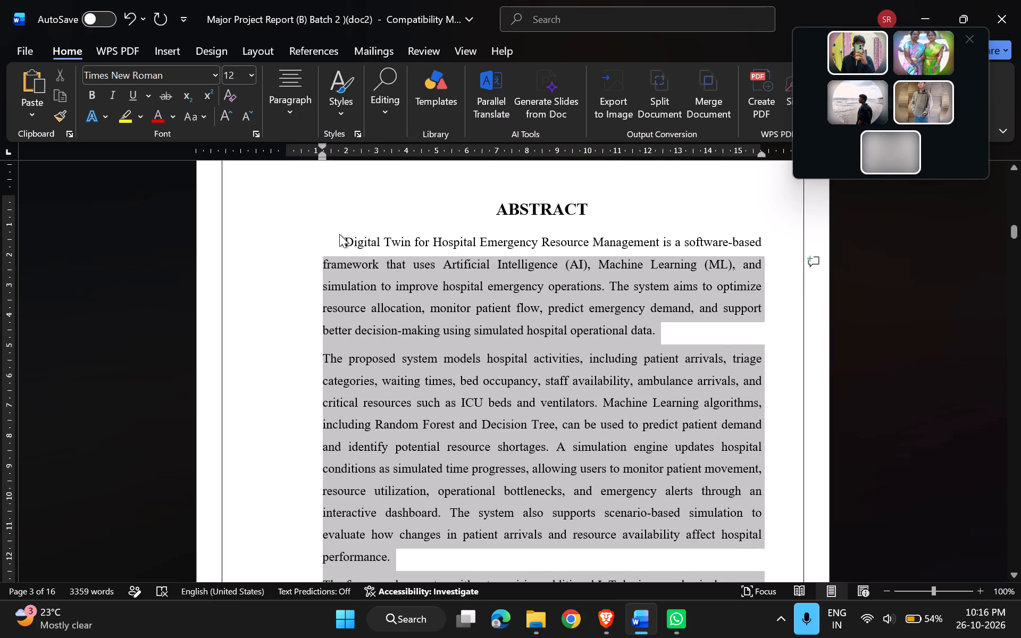
{"action": "left_click_drag", "start_coordinate": [339, 234], "coordinate": [345, 238]}
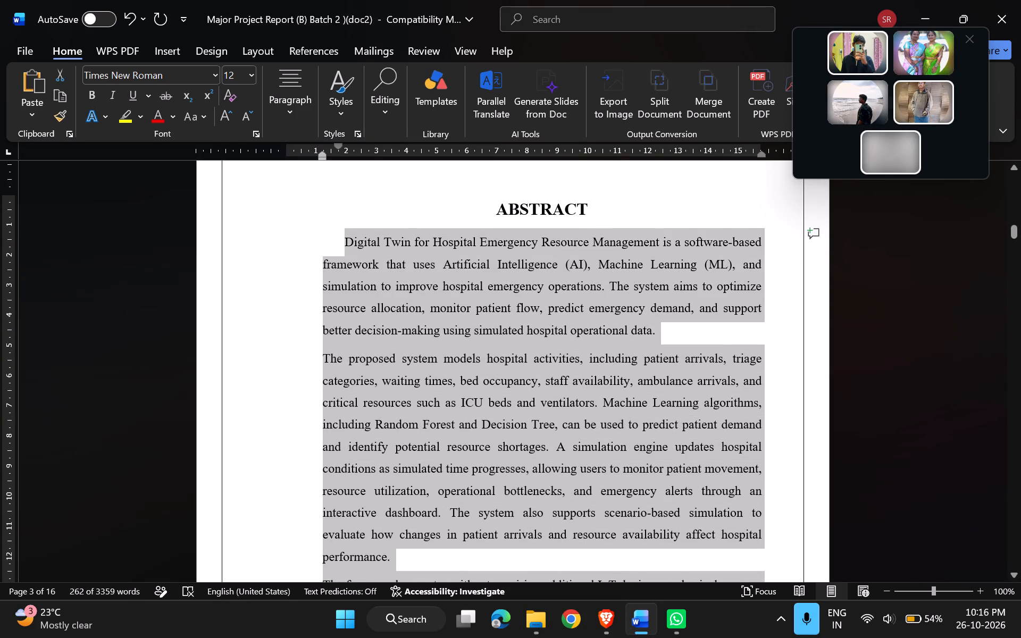
{"action": "key", "text": "ctrl+j"}
{"action": "key", "text": "ctrl+j"}
{"action": "double_click", "coordinate": [357, 246], "text": "ctrl"}
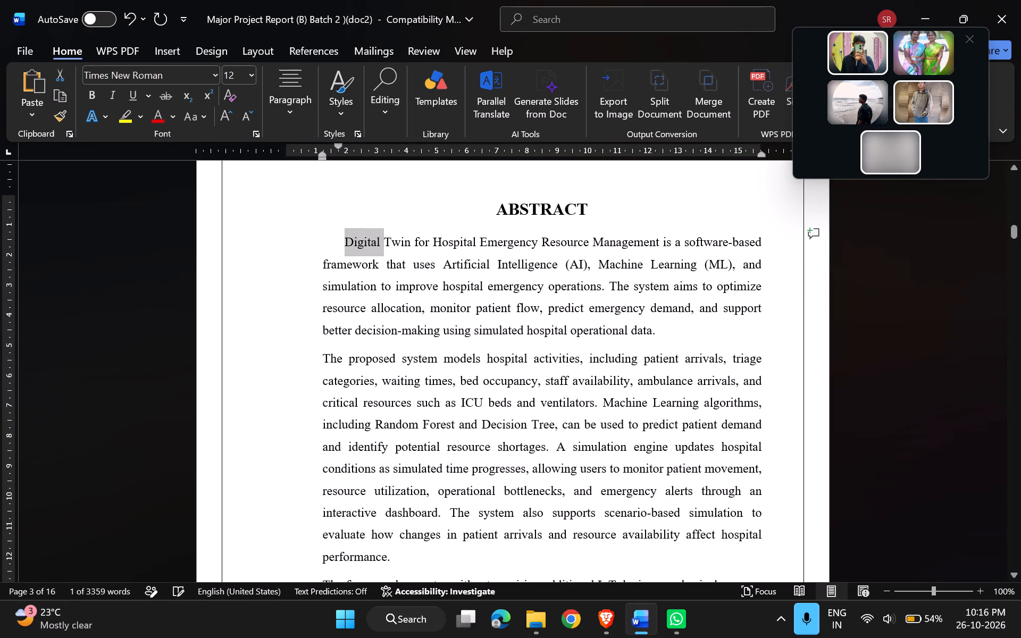
{"action": "left_click", "coordinate": [718, 330]}
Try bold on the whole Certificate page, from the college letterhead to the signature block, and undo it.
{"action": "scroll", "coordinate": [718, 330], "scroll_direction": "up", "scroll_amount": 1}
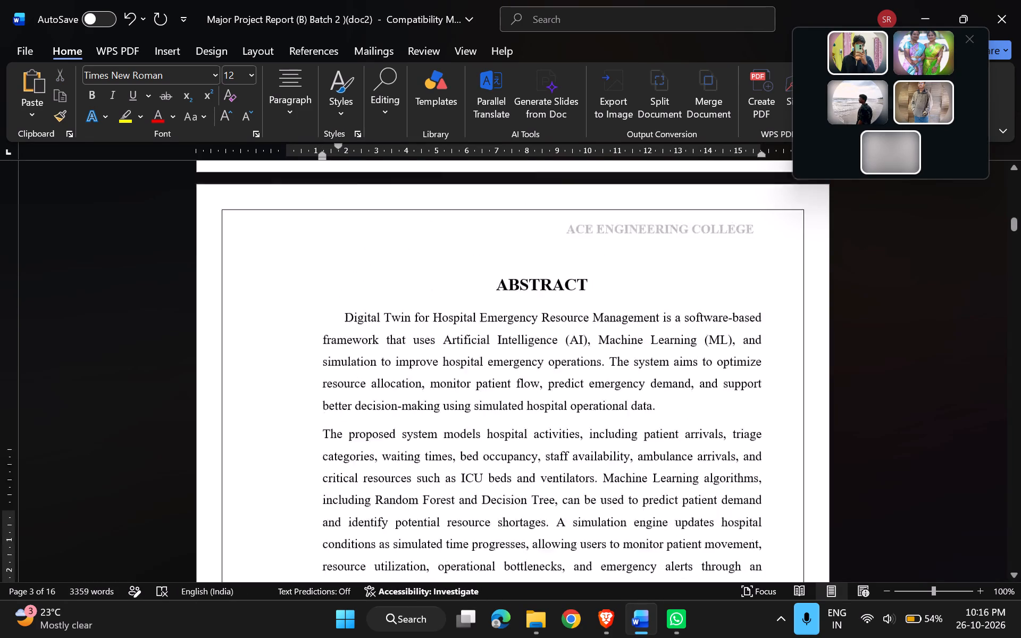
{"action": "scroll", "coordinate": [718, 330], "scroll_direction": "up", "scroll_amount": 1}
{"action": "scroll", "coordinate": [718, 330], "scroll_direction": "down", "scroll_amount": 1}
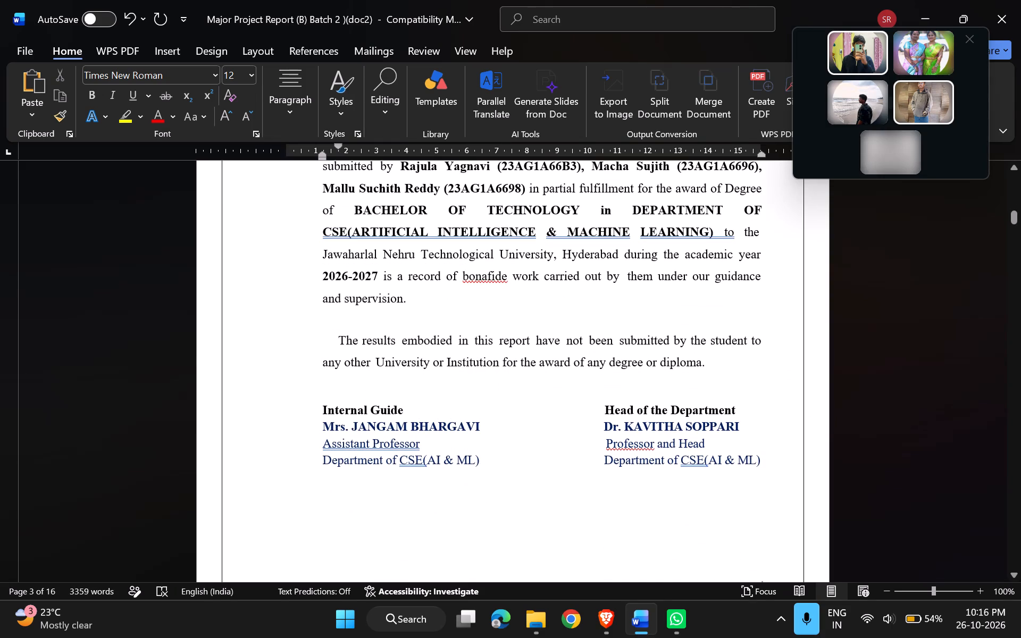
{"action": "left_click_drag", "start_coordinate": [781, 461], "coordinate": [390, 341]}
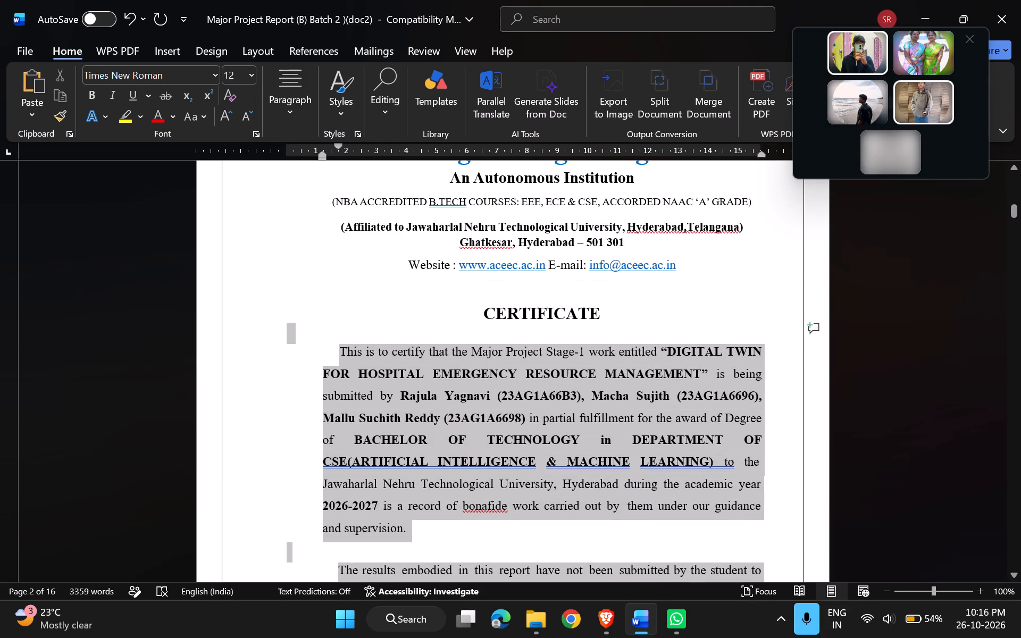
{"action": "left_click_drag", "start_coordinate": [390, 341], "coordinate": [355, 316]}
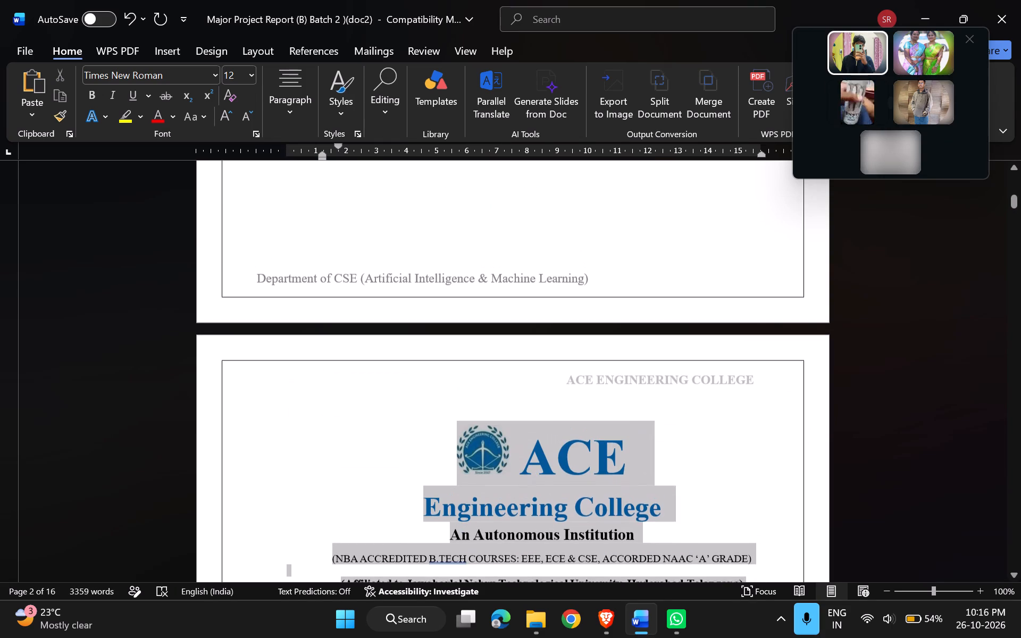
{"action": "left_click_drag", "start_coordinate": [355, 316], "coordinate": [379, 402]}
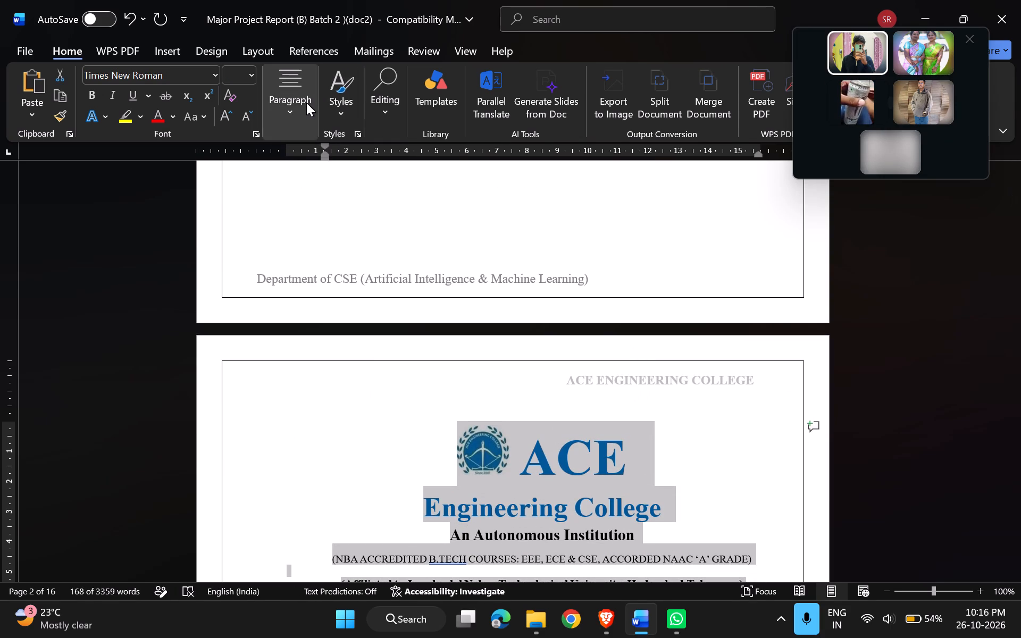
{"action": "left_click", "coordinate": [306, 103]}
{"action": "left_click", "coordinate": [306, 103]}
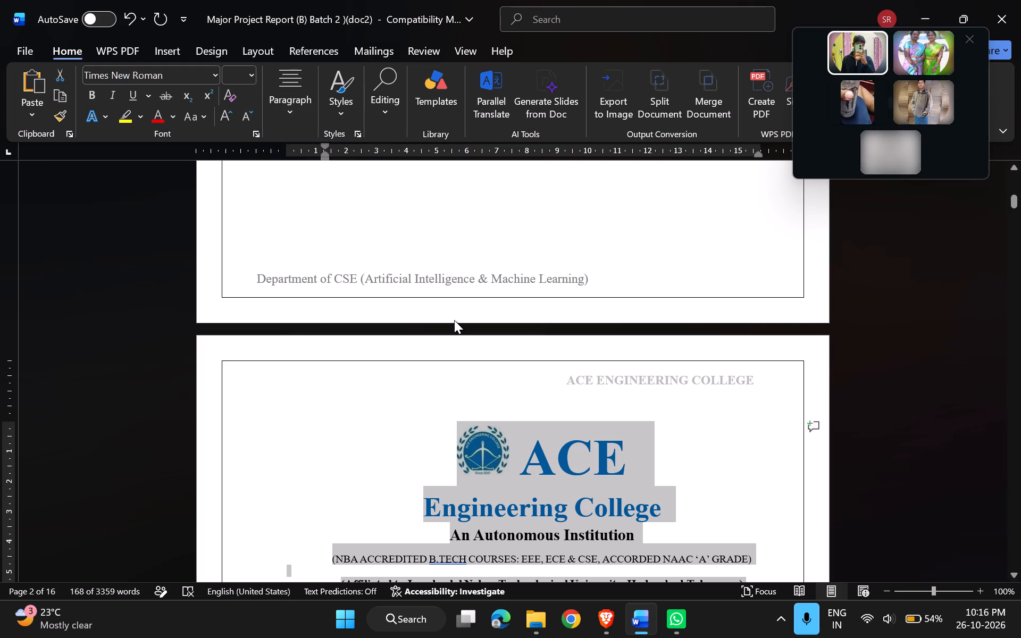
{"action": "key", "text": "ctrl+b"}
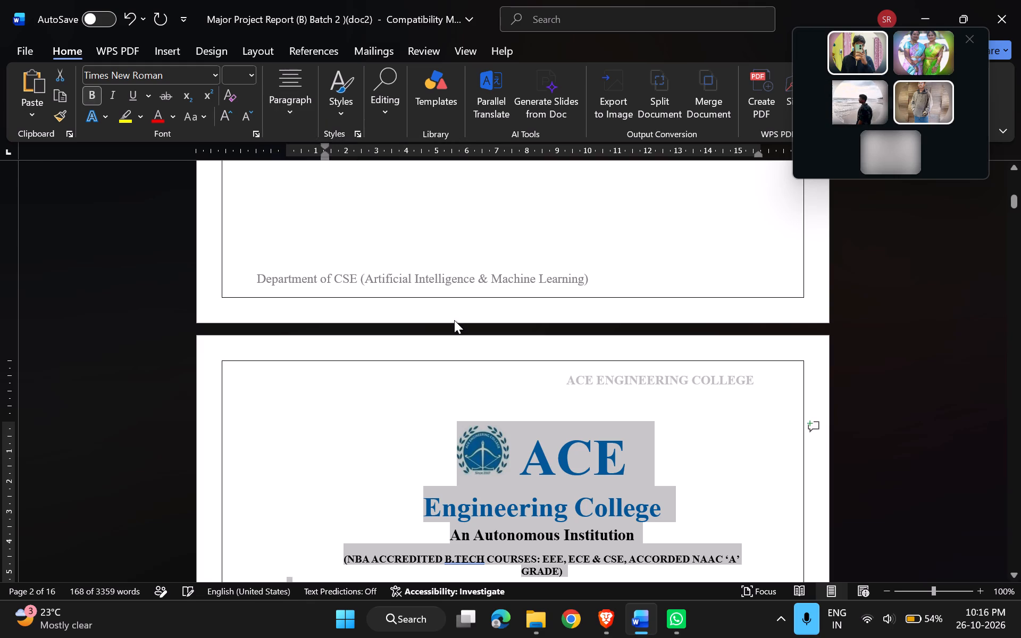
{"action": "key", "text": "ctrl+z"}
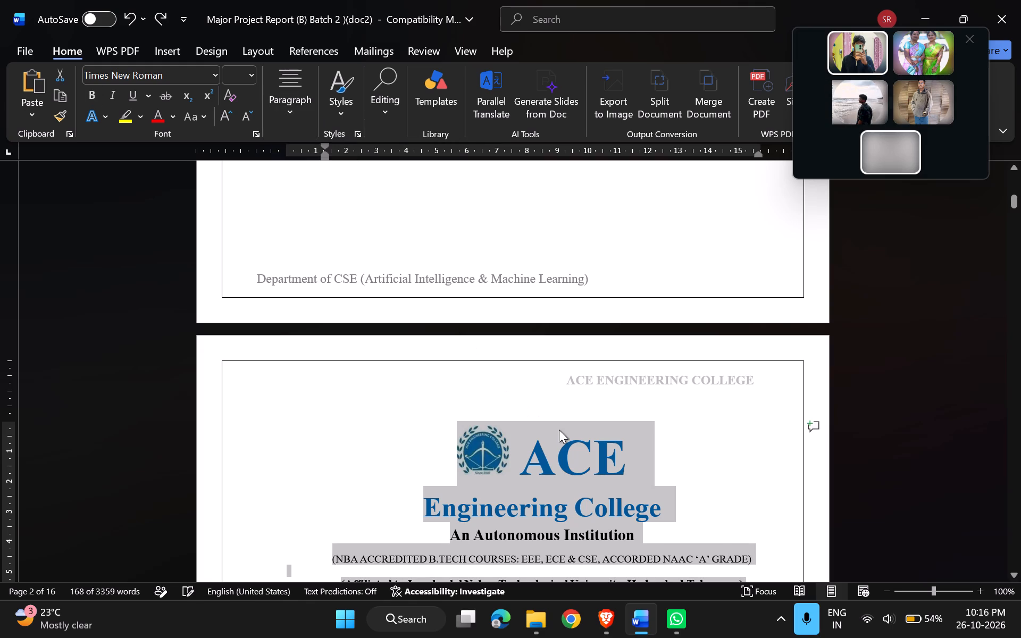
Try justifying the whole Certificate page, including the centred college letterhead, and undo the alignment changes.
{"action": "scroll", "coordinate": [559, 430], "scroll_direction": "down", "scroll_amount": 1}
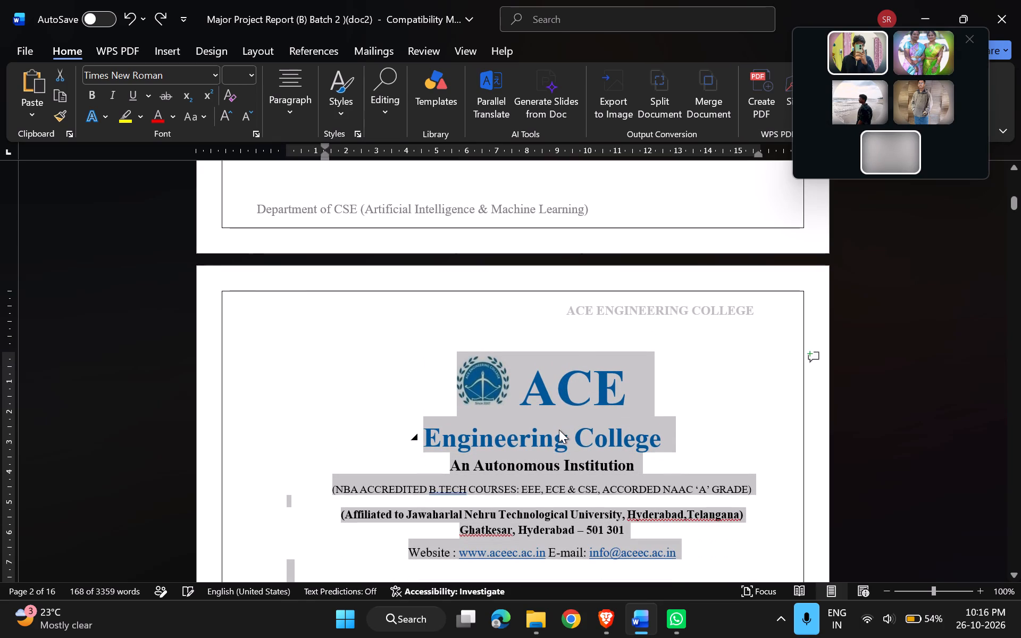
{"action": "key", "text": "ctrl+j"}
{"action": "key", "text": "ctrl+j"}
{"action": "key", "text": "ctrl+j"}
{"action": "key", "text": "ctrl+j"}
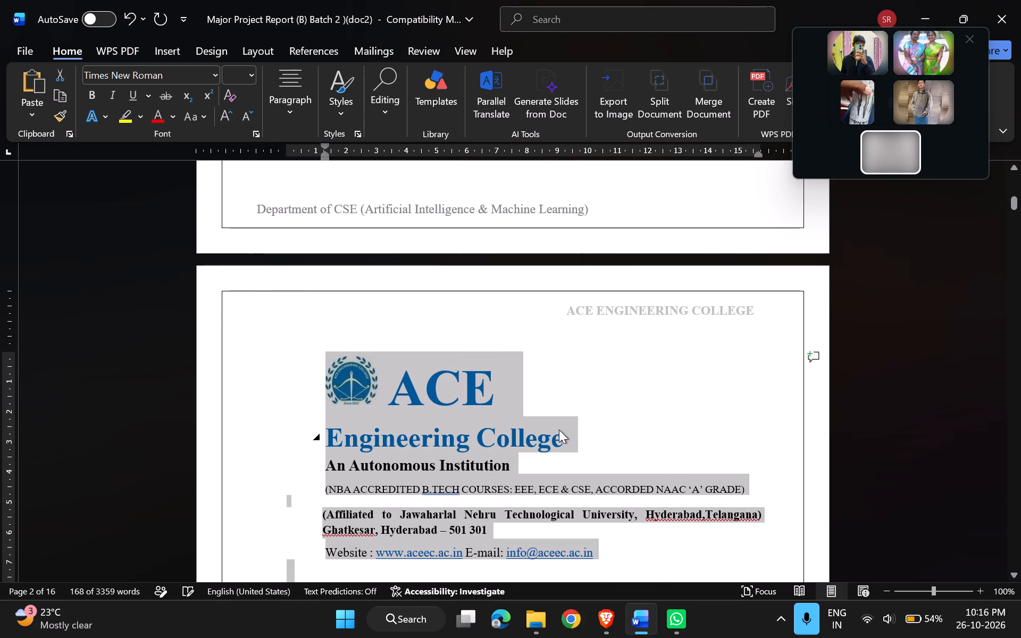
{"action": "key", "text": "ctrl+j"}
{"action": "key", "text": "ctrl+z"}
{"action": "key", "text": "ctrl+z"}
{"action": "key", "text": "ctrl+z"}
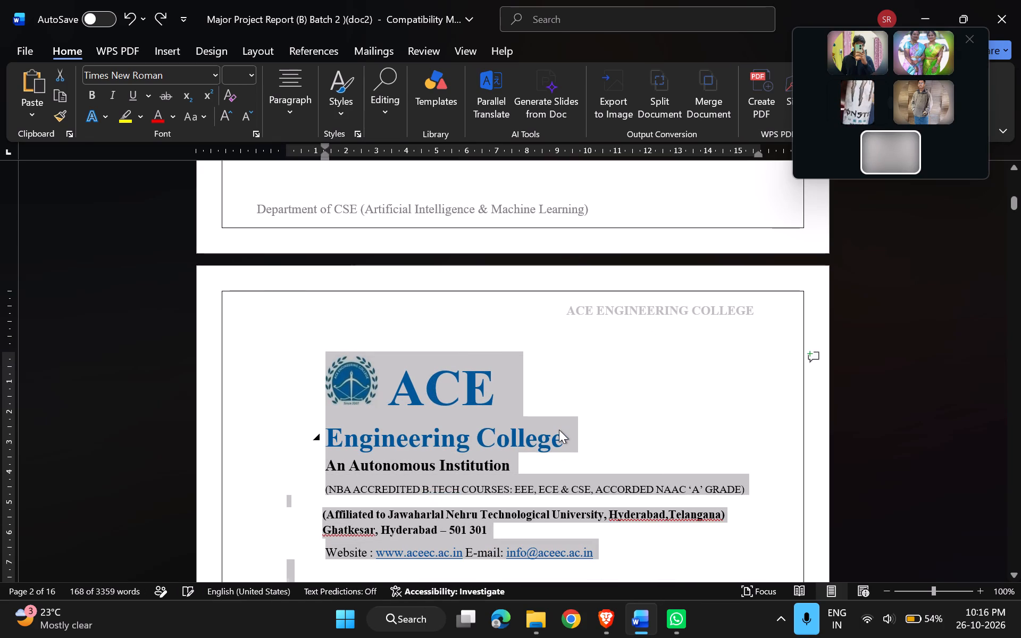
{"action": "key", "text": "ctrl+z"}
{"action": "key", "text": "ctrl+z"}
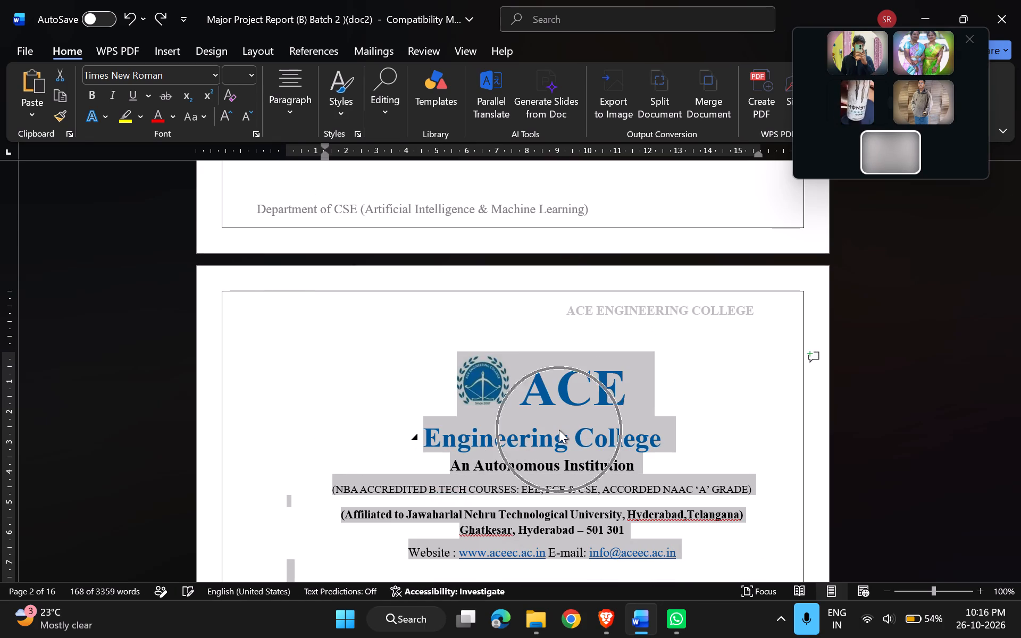
Justify the Certificate's two body paragraphs and the signature block, leaving out the letterhead and the Certificate heading.
{"action": "scroll", "coordinate": [559, 430], "scroll_direction": "down", "scroll_amount": 3}
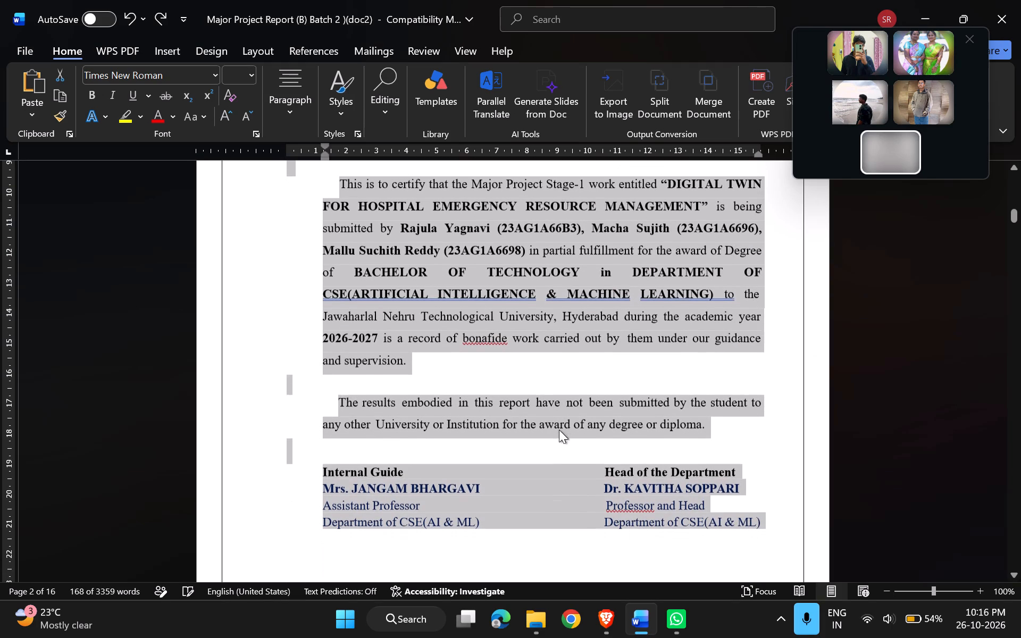
{"action": "left_click", "coordinate": [701, 546]}
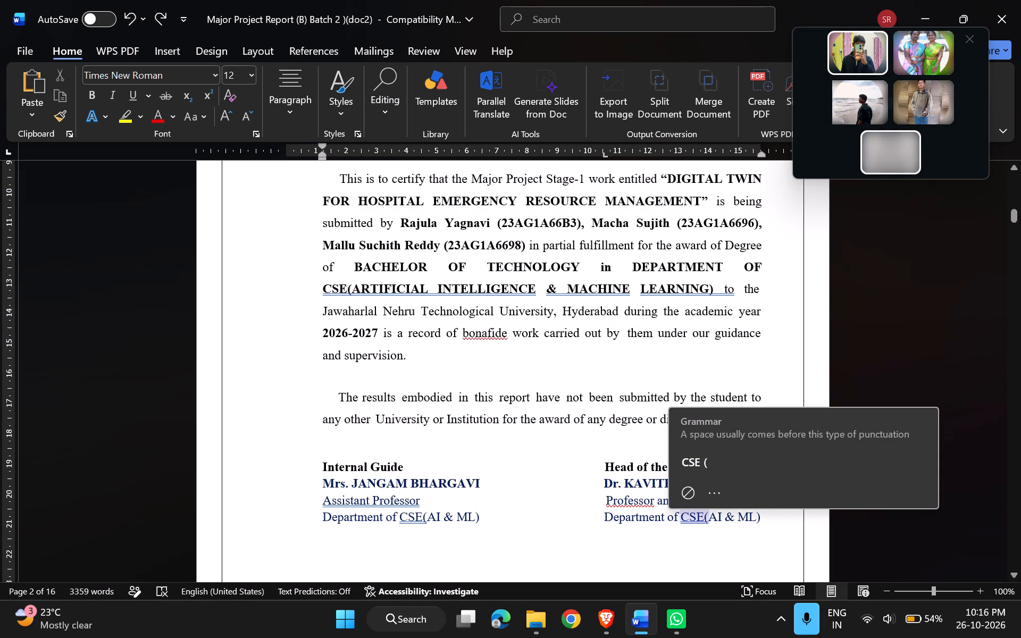
{"action": "left_click", "coordinate": [748, 557]}
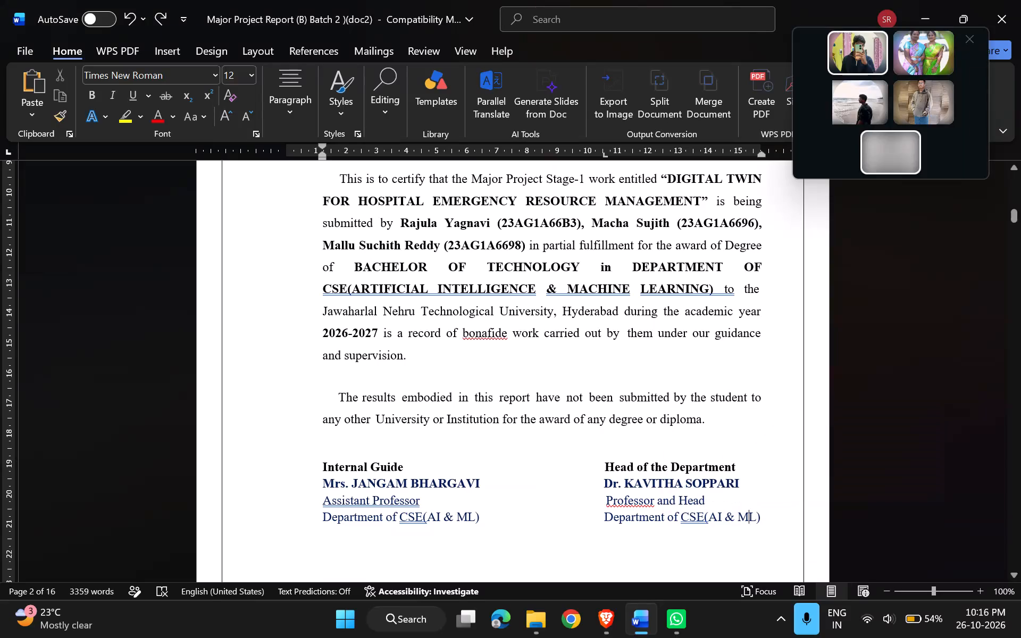
{"action": "left_click_drag", "start_coordinate": [764, 522], "coordinate": [341, 184]}
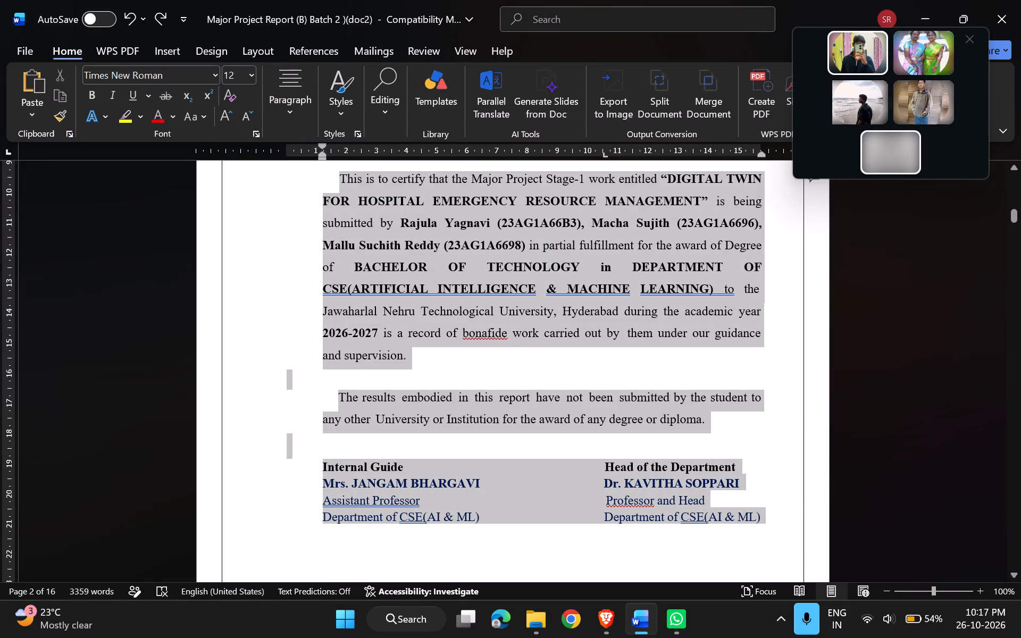
{"action": "left_click_drag", "start_coordinate": [341, 184], "coordinate": [337, 236]}
{"action": "key", "text": "ctrl+j"}
{"action": "key", "text": "ctrl+j"}
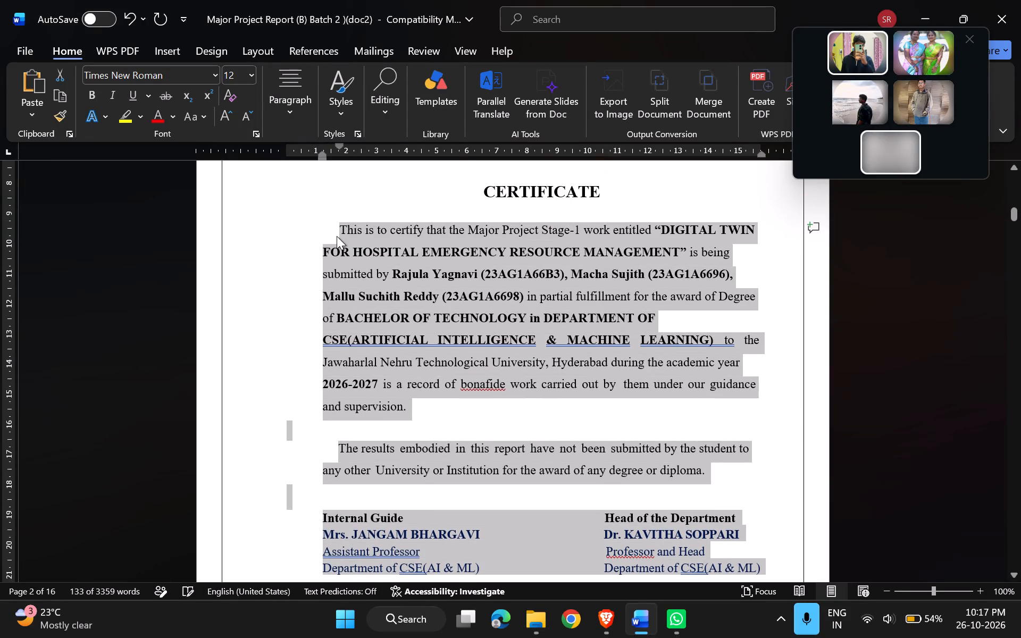
{"action": "key", "text": "ctrl+j"}
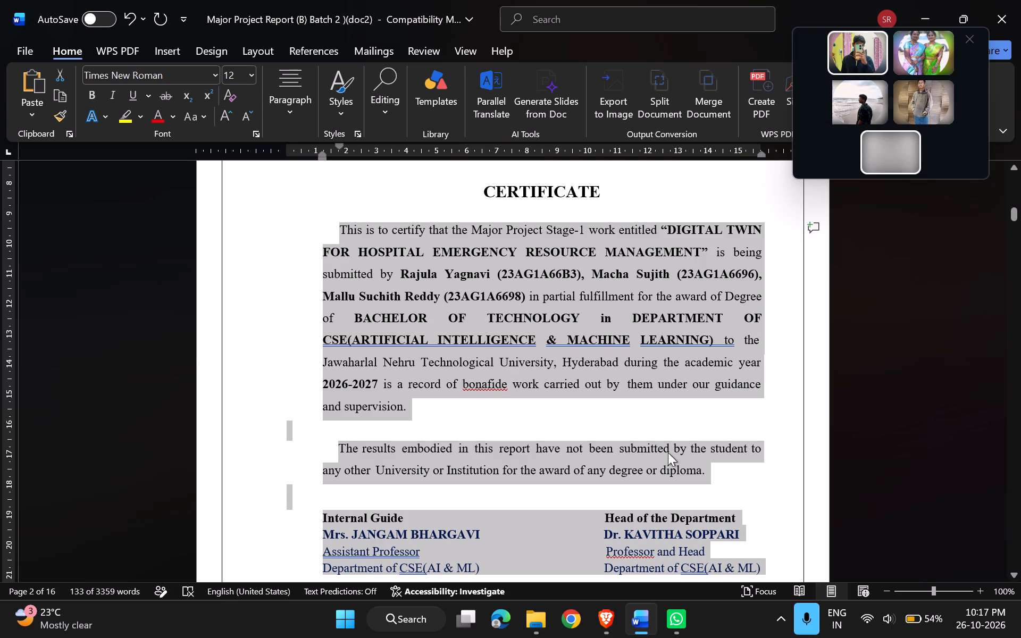
{"action": "left_click", "coordinate": [648, 409]}
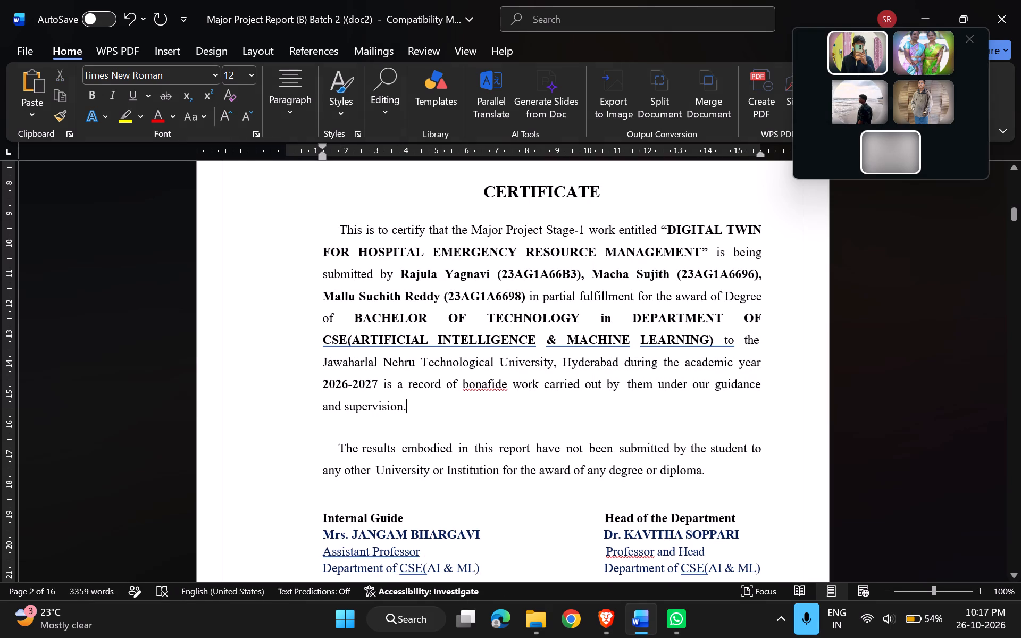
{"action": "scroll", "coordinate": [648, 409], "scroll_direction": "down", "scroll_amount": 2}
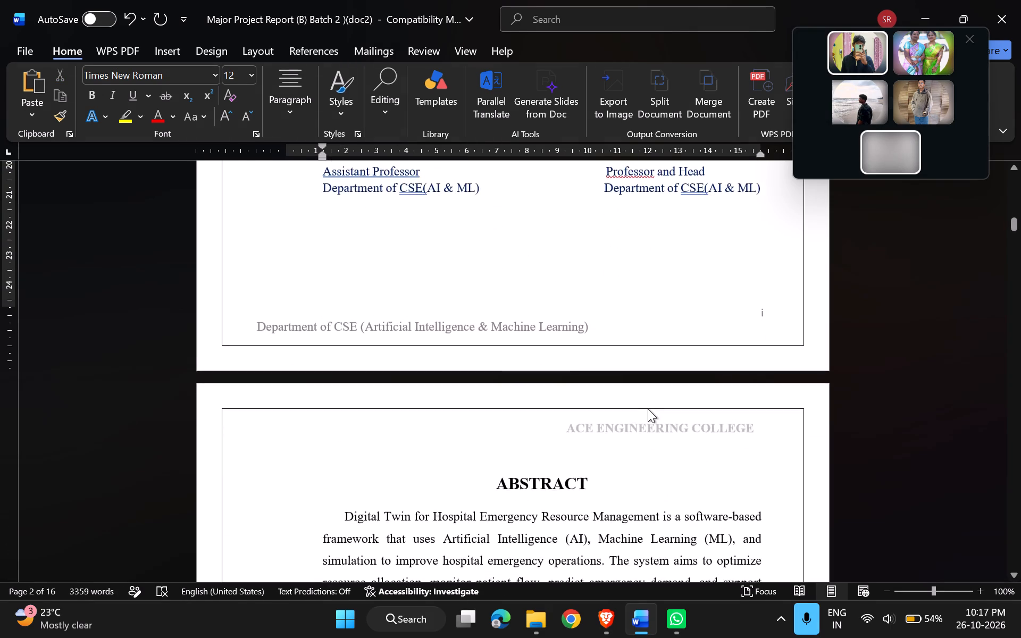
Review the report's formatting from the title page through to the Bibliography (References) page and back to the title page.
{"action": "scroll", "coordinate": [648, 409], "scroll_direction": "down", "scroll_amount": 1}
{"action": "scroll", "coordinate": [648, 409], "scroll_direction": "up", "scroll_amount": 4}
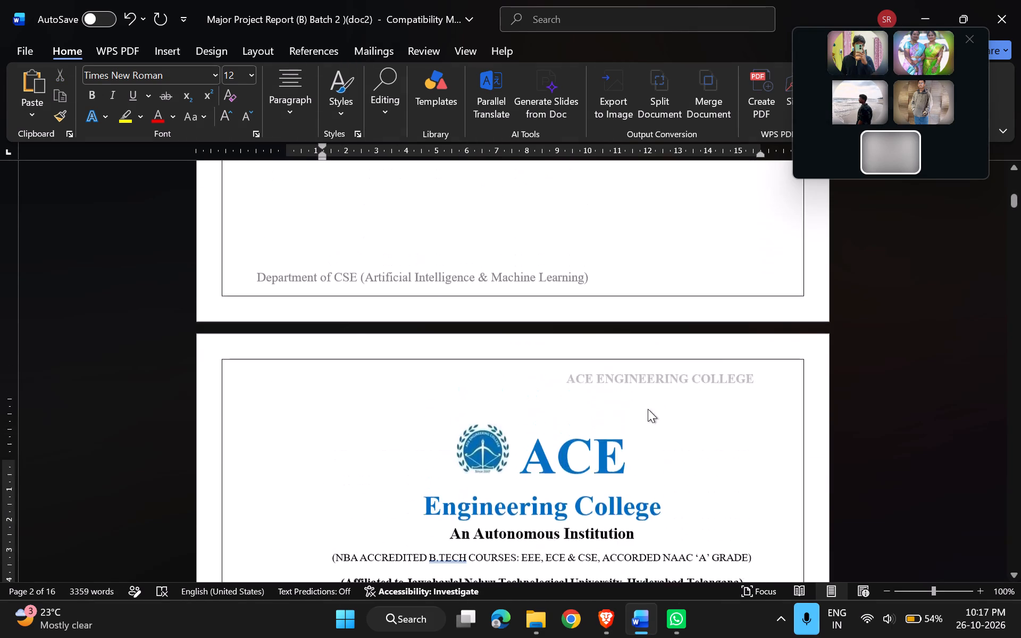
{"action": "scroll", "coordinate": [648, 409], "scroll_direction": "up", "scroll_amount": 9}
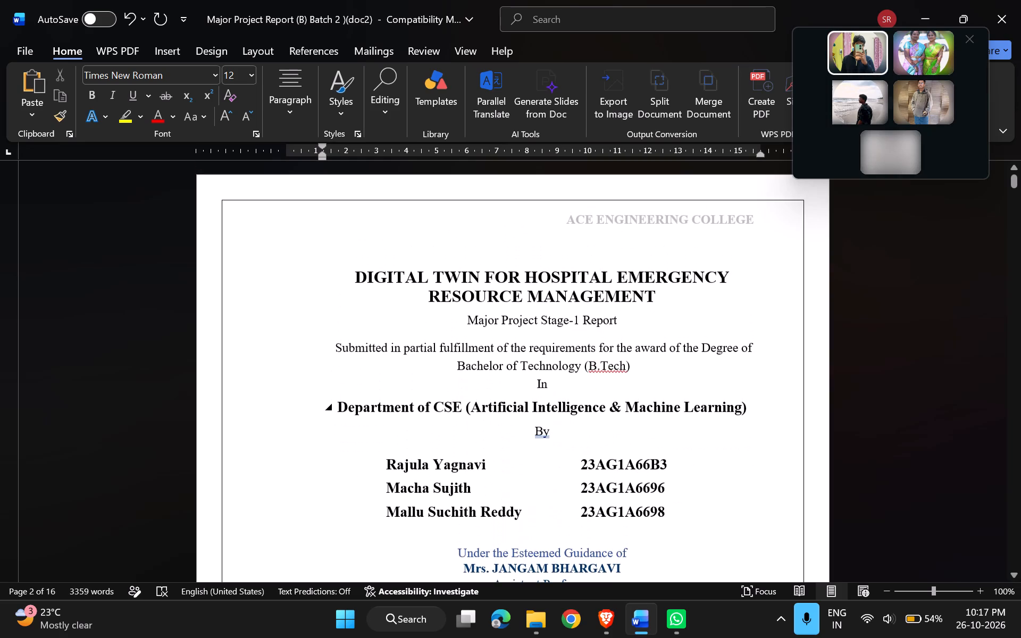
{"action": "scroll", "coordinate": [648, 409], "scroll_direction": "down", "scroll_amount": 13}
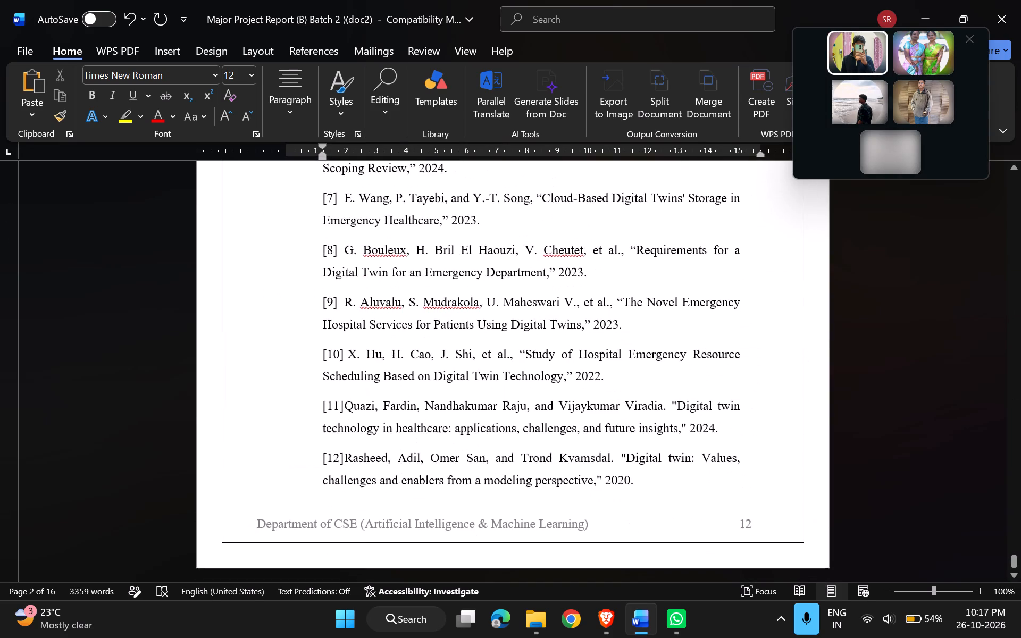
{"action": "scroll", "coordinate": [648, 409], "scroll_direction": "up", "scroll_amount": 5}
{"action": "scroll", "coordinate": [648, 409], "scroll_direction": "down", "scroll_amount": 1}
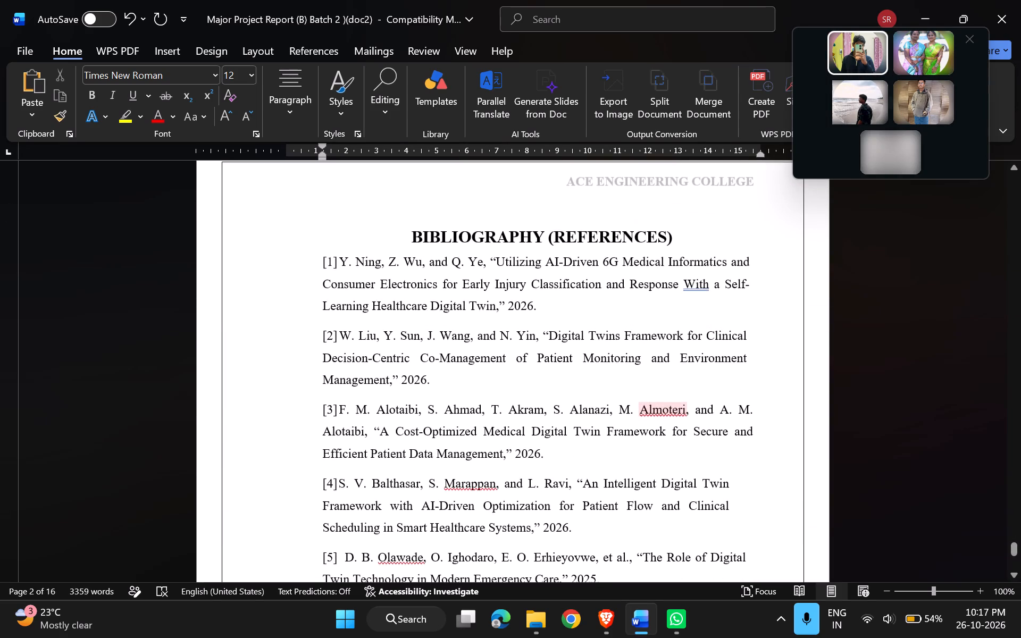
{"action": "scroll", "coordinate": [648, 409], "scroll_direction": "down", "scroll_amount": 3}
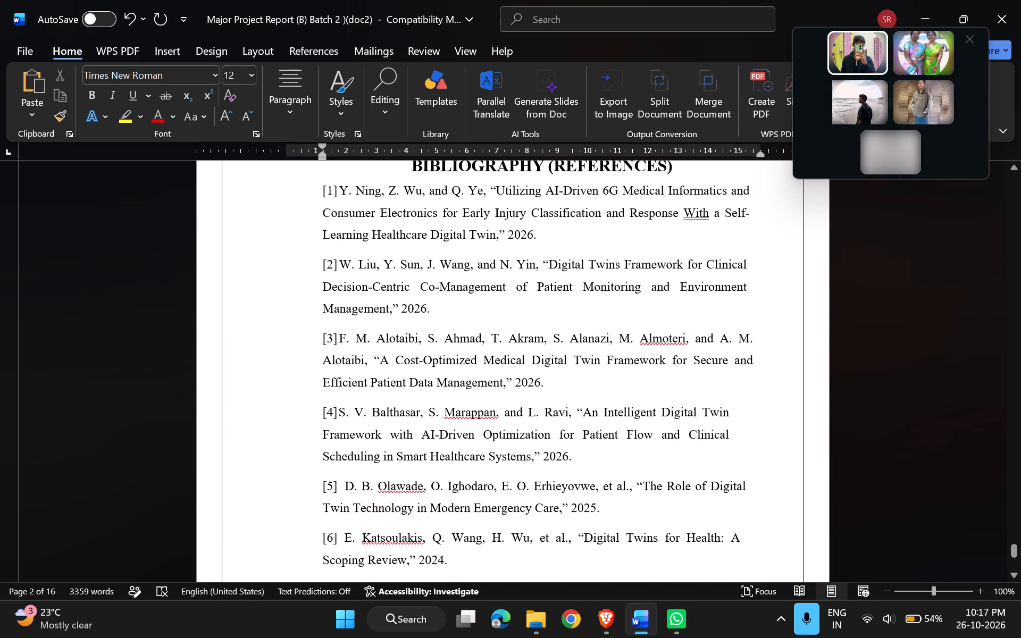
{"action": "scroll", "coordinate": [648, 409], "scroll_direction": "down", "scroll_amount": 2}
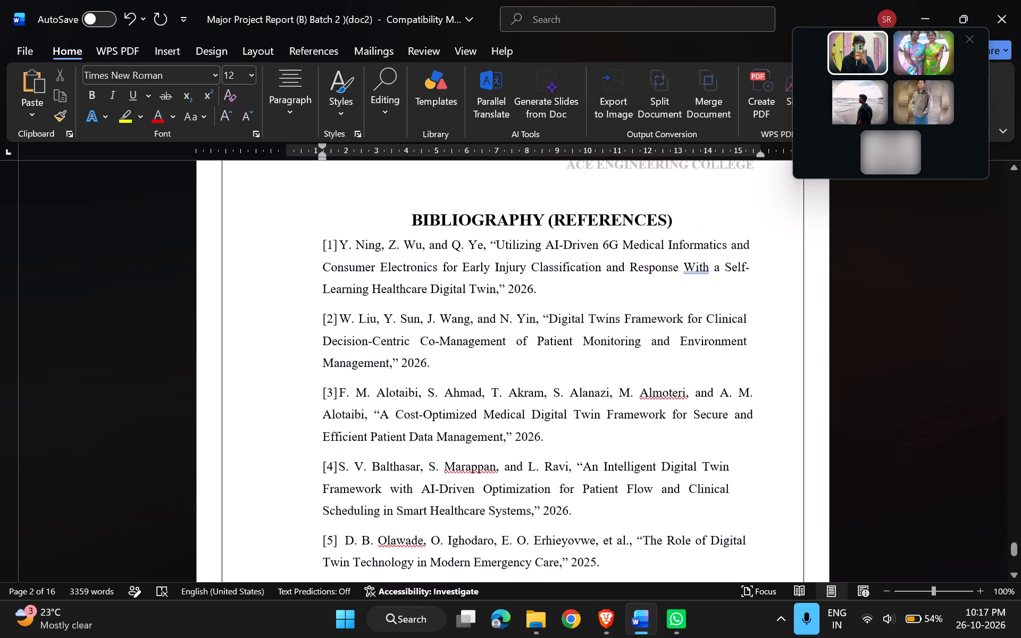
{"action": "scroll", "coordinate": [648, 409], "scroll_direction": "down", "scroll_amount": 2}
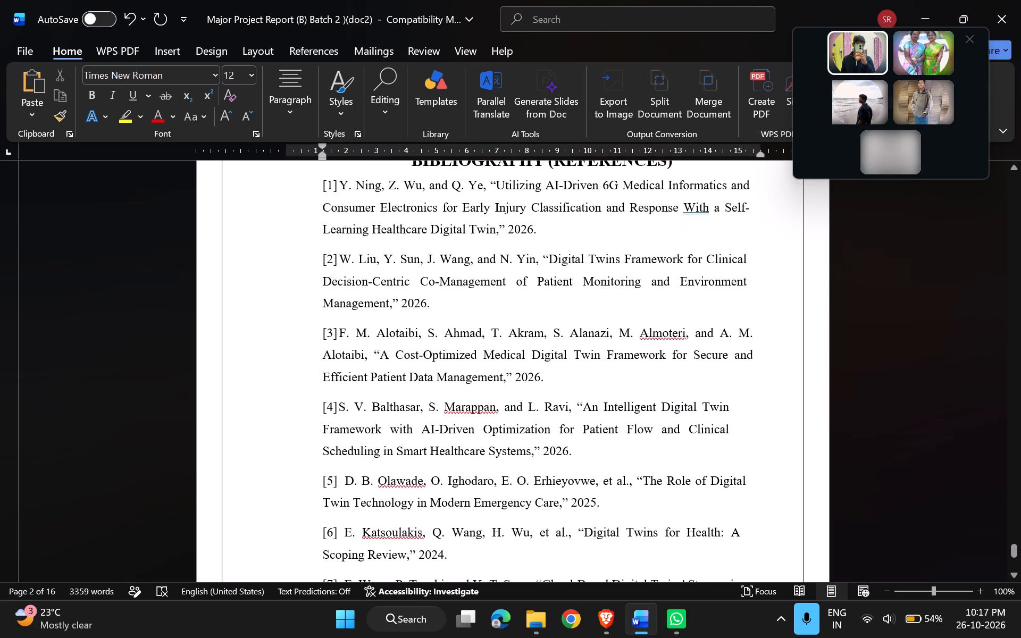
{"action": "scroll", "coordinate": [648, 409], "scroll_direction": "down", "scroll_amount": 2}
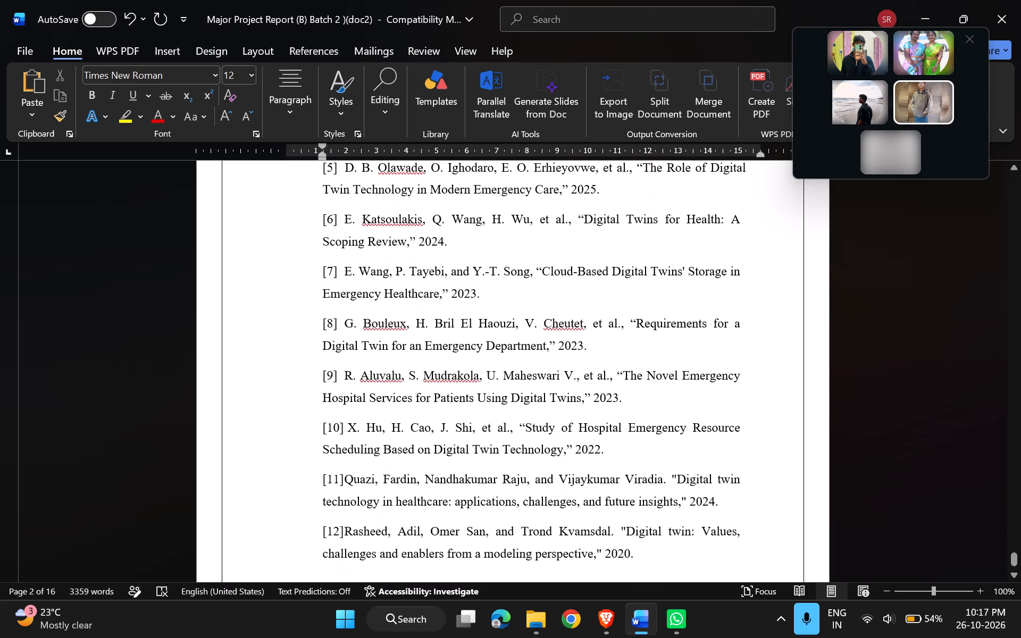
{"action": "scroll", "coordinate": [648, 409], "scroll_direction": "down", "scroll_amount": 2}
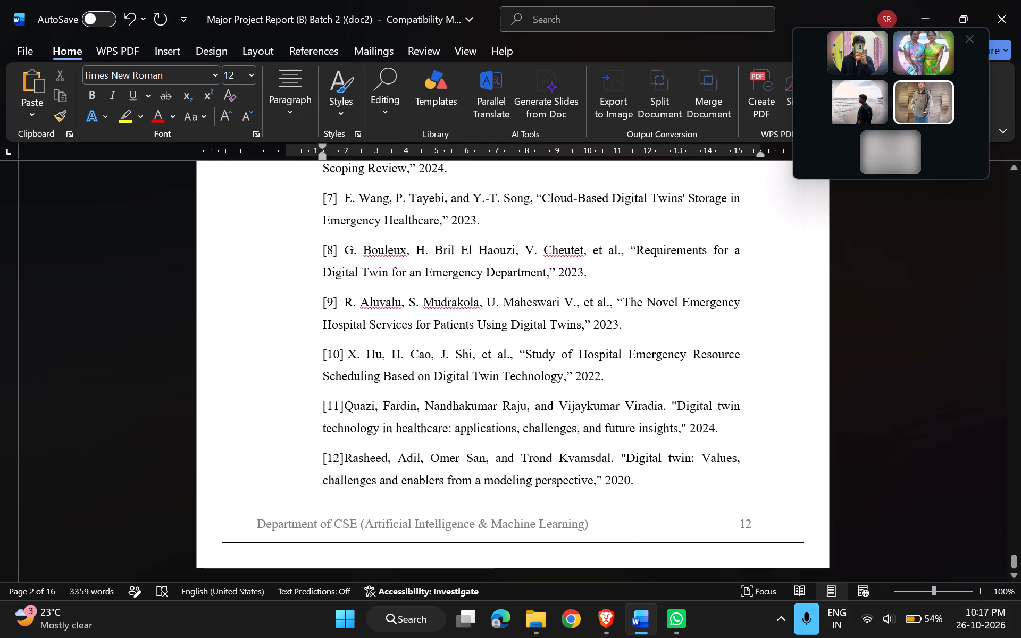
{"action": "scroll", "coordinate": [598, 409], "scroll_direction": "up", "scroll_amount": 18}
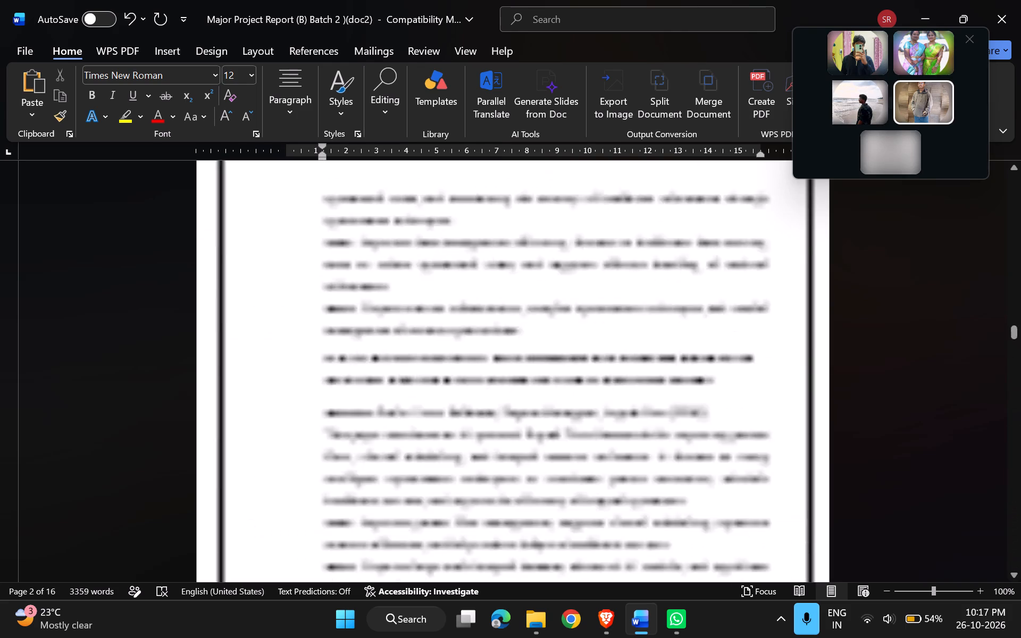
{"action": "scroll", "coordinate": [598, 409], "scroll_direction": "up", "scroll_amount": 11}
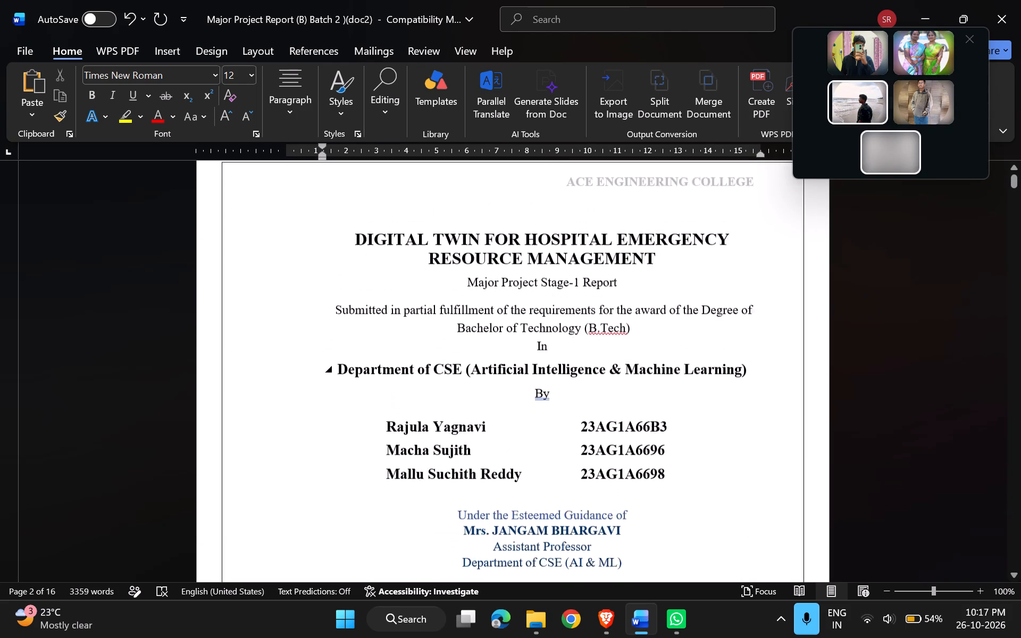
{"action": "scroll", "coordinate": [598, 409], "scroll_direction": "up", "scroll_amount": 1}
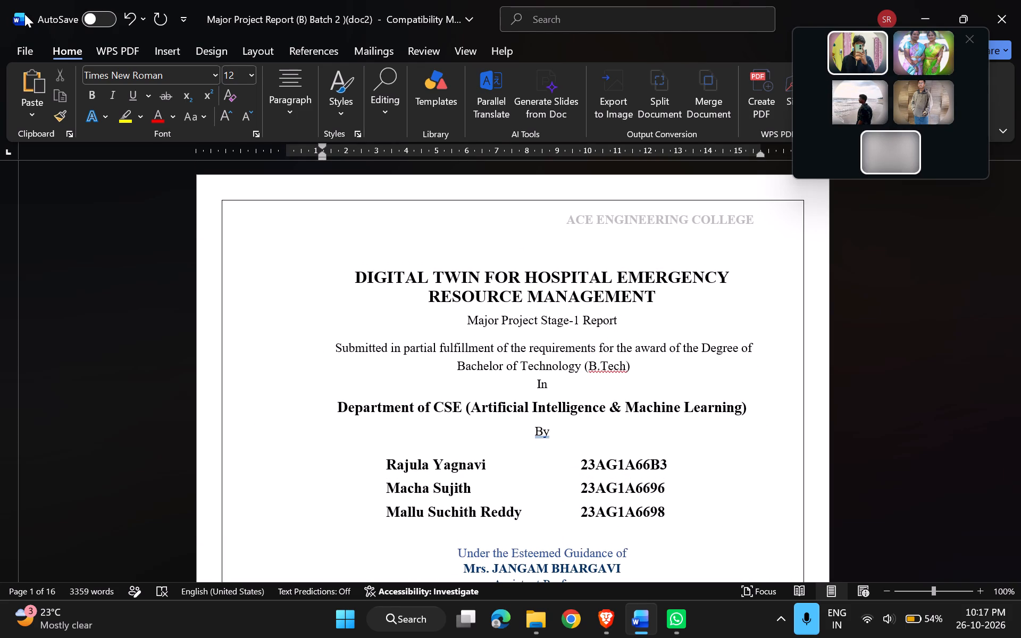
Open the Save As options for the Major Project Report.
{"action": "left_click", "coordinate": [23, 39]}
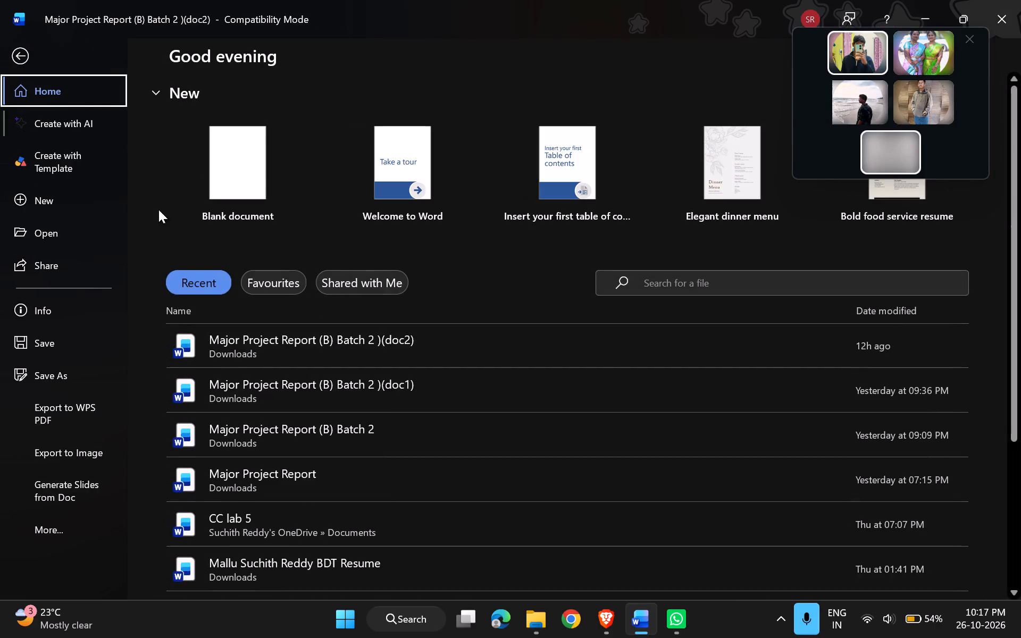
{"action": "scroll", "coordinate": [231, 353], "scroll_direction": "up", "scroll_amount": 1}
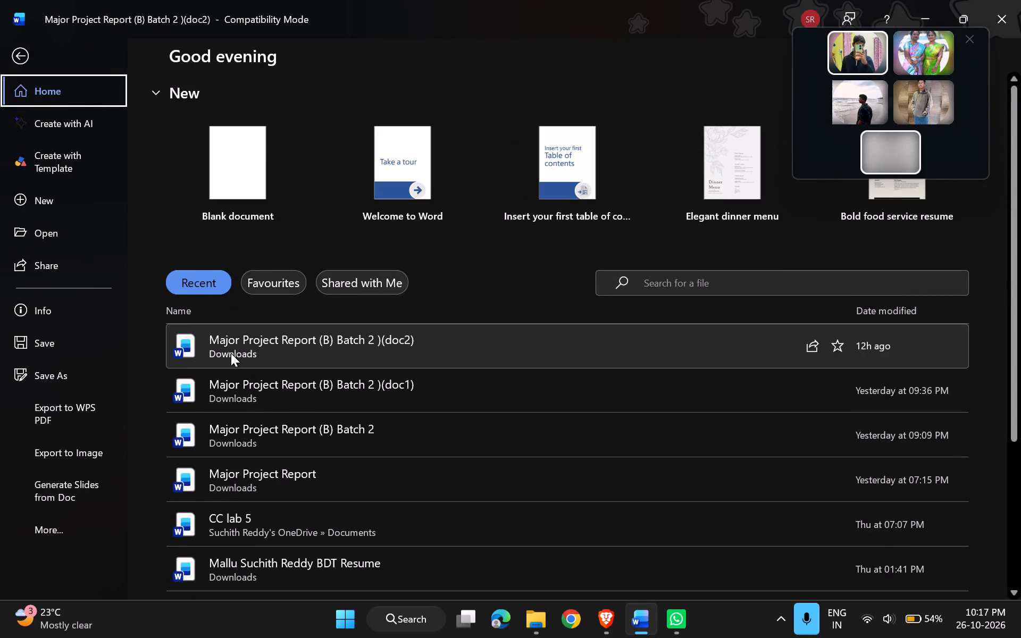
{"action": "left_click", "coordinate": [79, 361]}
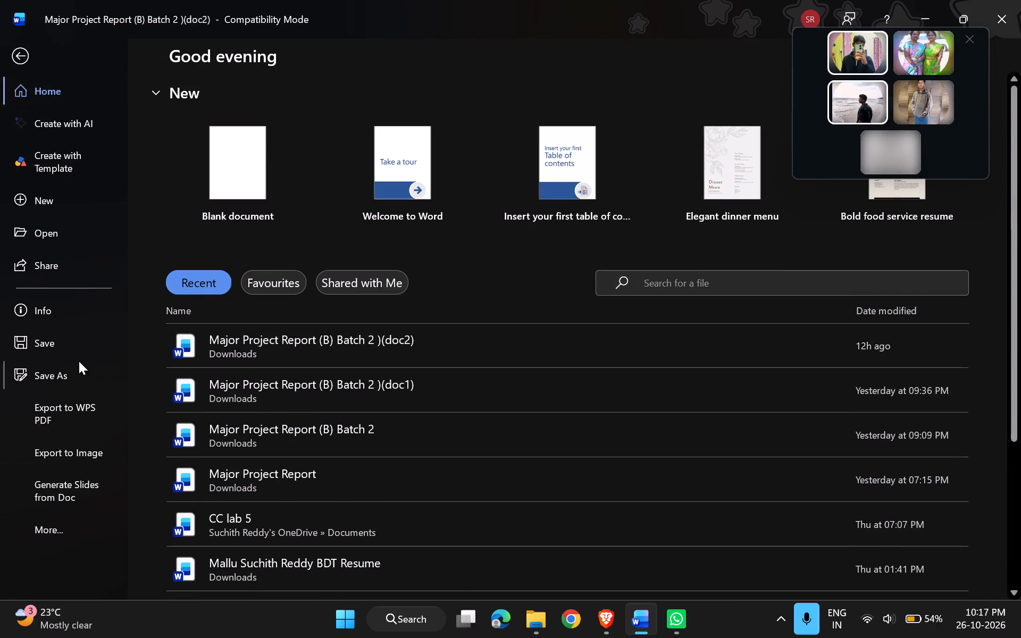
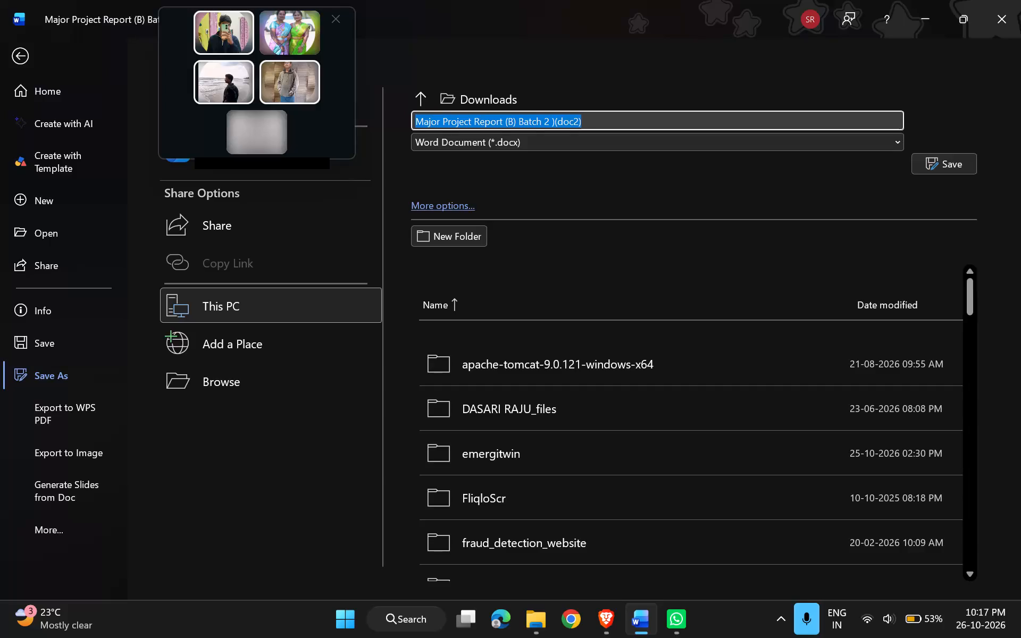
Save a copy of the report in Downloads as the Word document "Major Project Report (B) Batch 2 )(doc3)".
{"action": "left_click", "coordinate": [576, 122]}
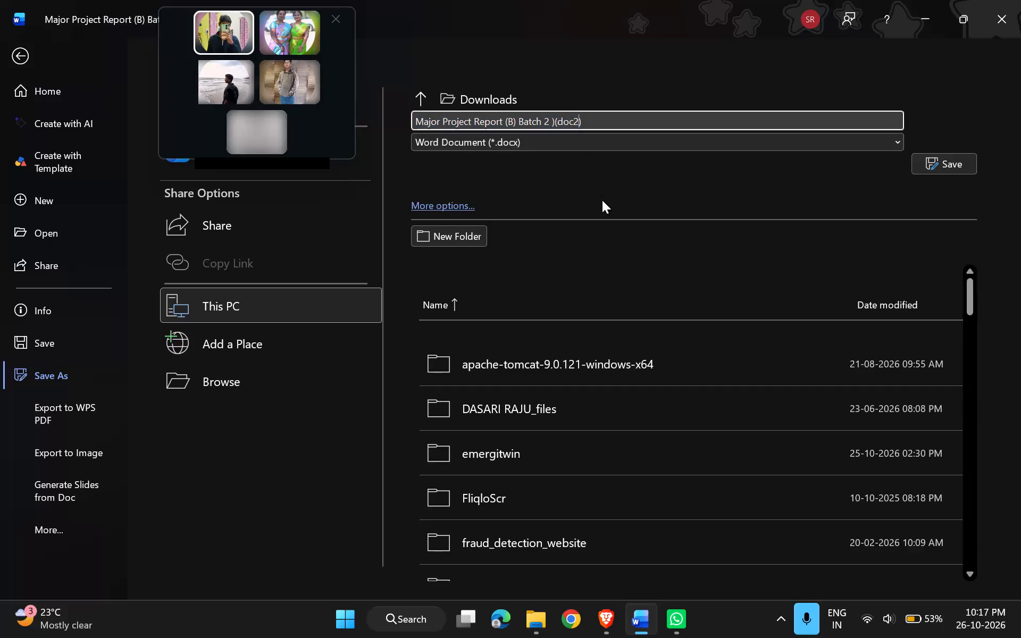
{"action": "key", "text": "BackSpace"}
{"action": "key", "text": "3"}
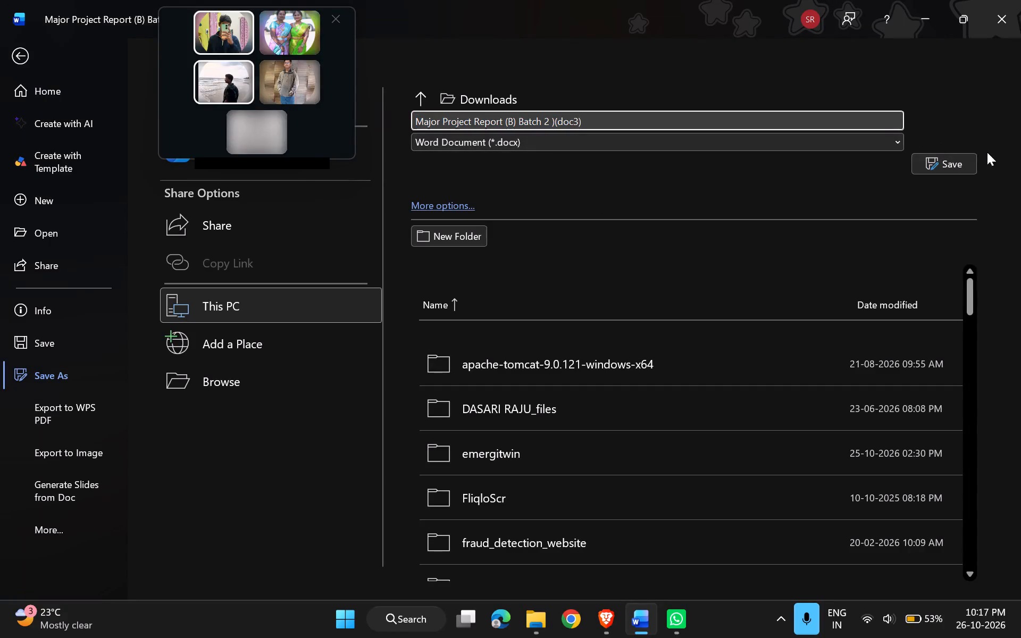
{"action": "left_click", "coordinate": [965, 159]}
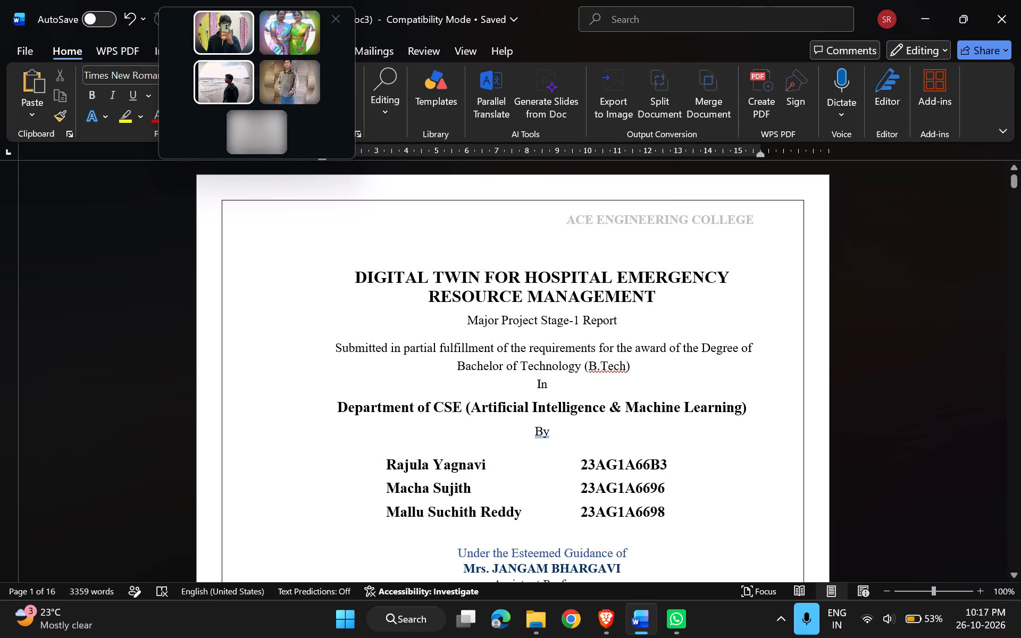
Switch to Chrome, search Google for "word to pdf" and open iLovePDF's Word to PDF converter.
{"action": "left_click", "coordinate": [572, 626]}
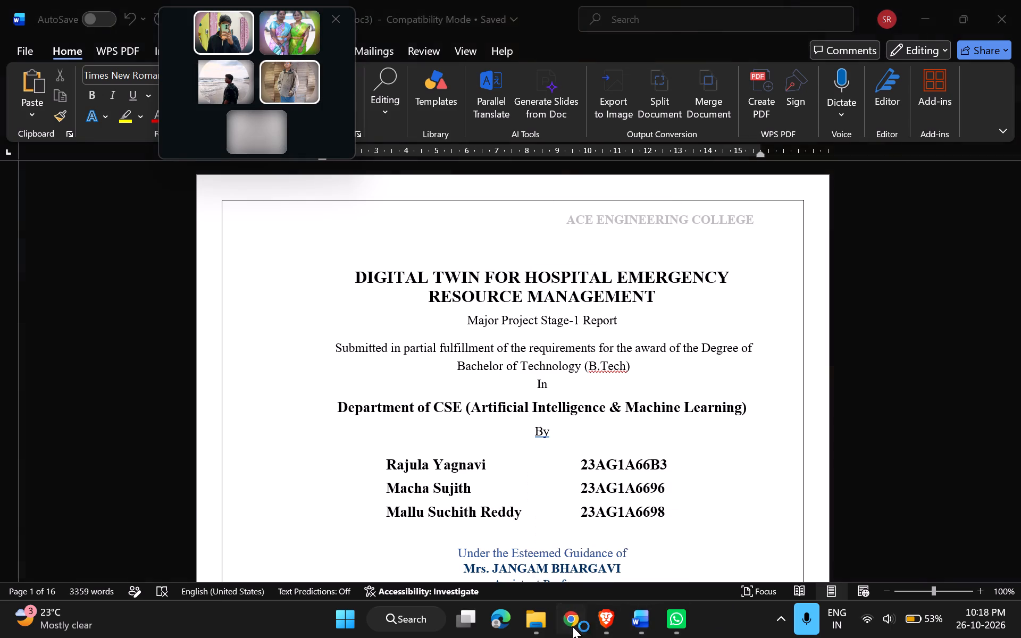
{"action": "left_click", "coordinate": [691, 429]}
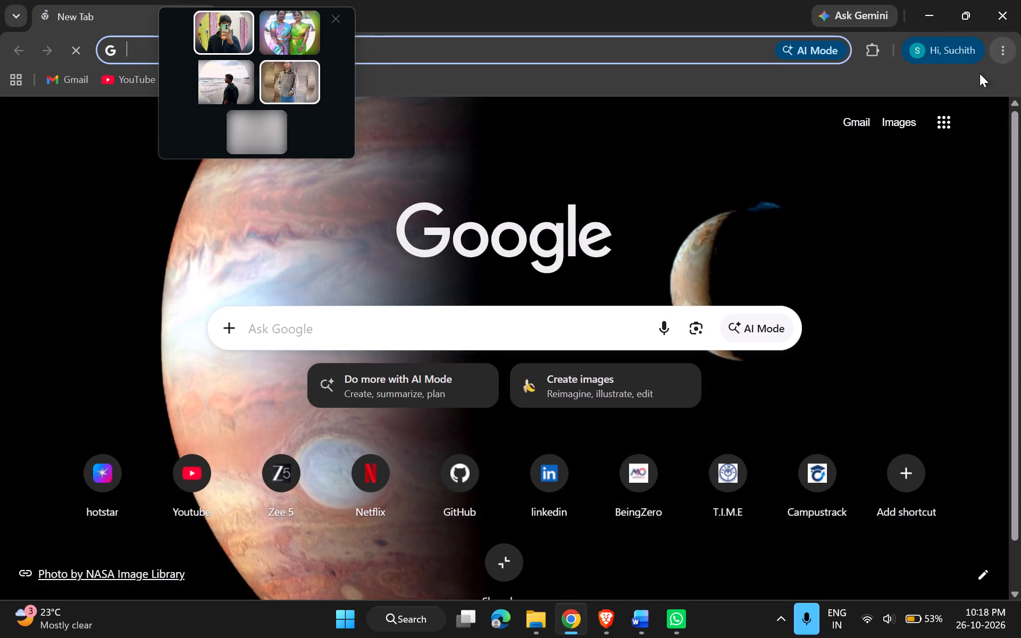
{"action": "left_click", "coordinate": [390, 339]}
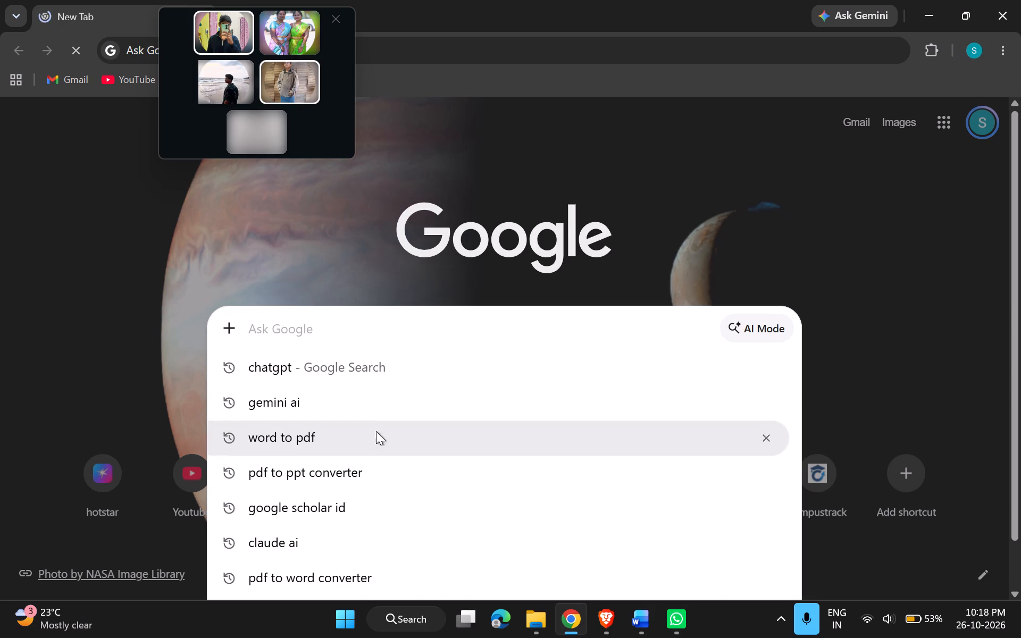
{"action": "left_click", "coordinate": [363, 449]}
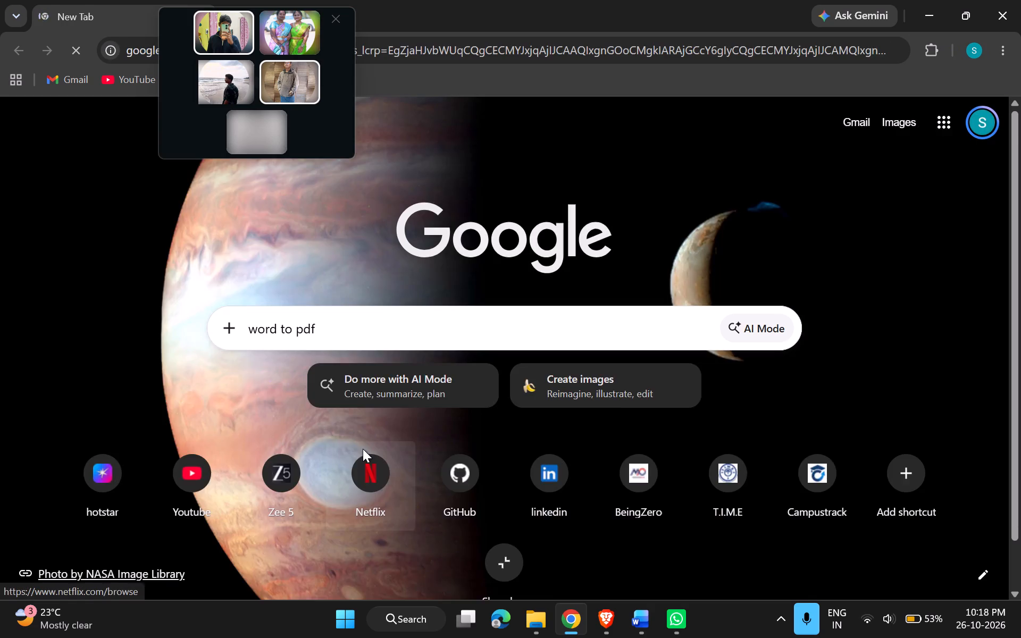
{"action": "left_click", "coordinate": [245, 296]}
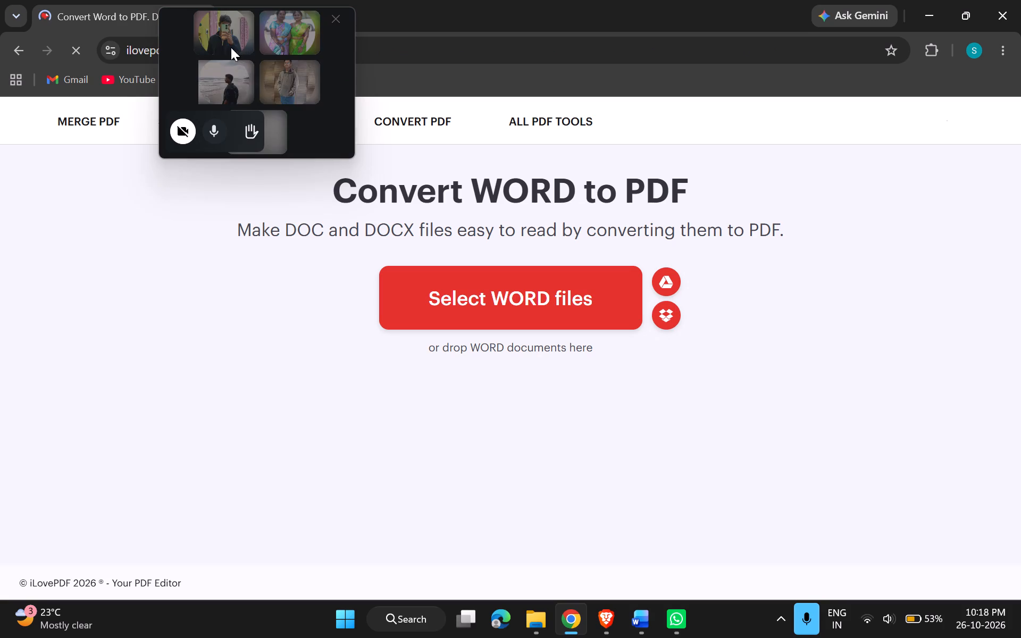
Add the recent file "Major Project Report (B) Batch 2 )(doc3)" to the Word to PDF converter.
{"action": "left_click", "coordinate": [546, 313]}
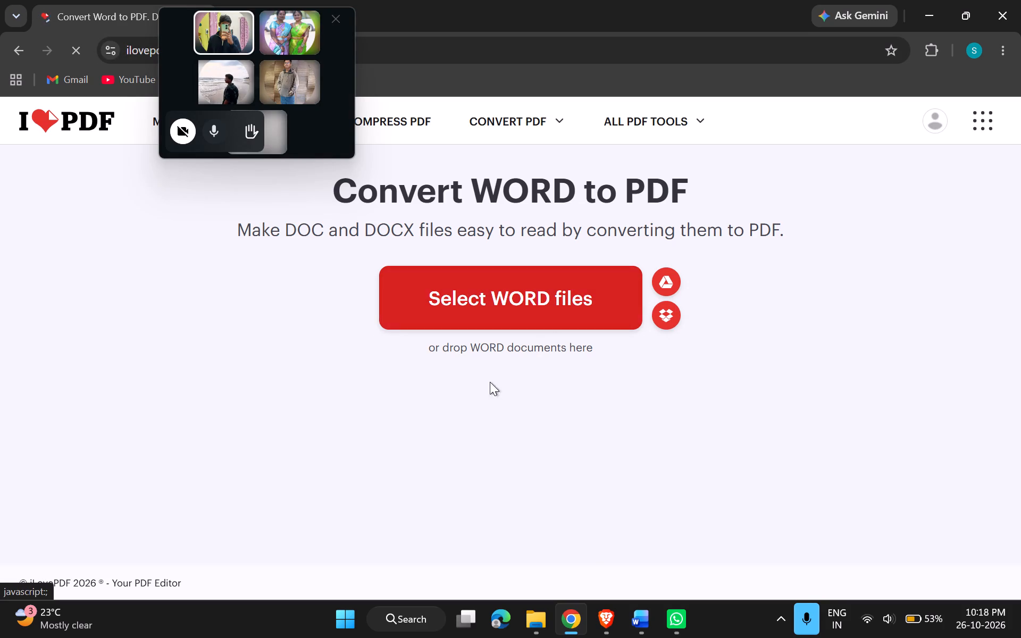
{"action": "left_click", "coordinate": [489, 314]}
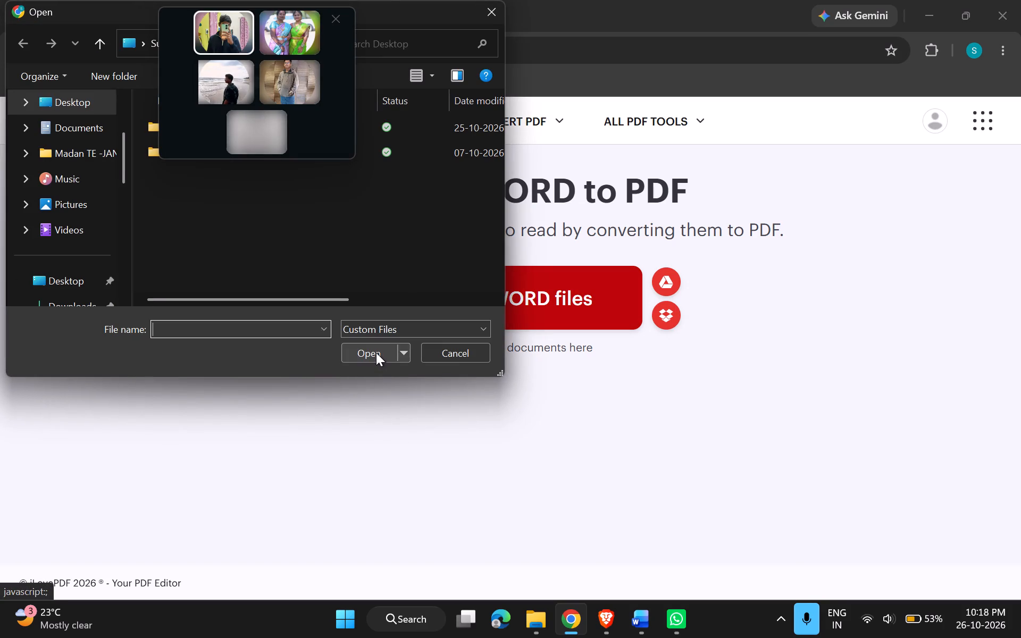
{"action": "scroll", "coordinate": [76, 227], "scroll_direction": "up", "scroll_amount": 5}
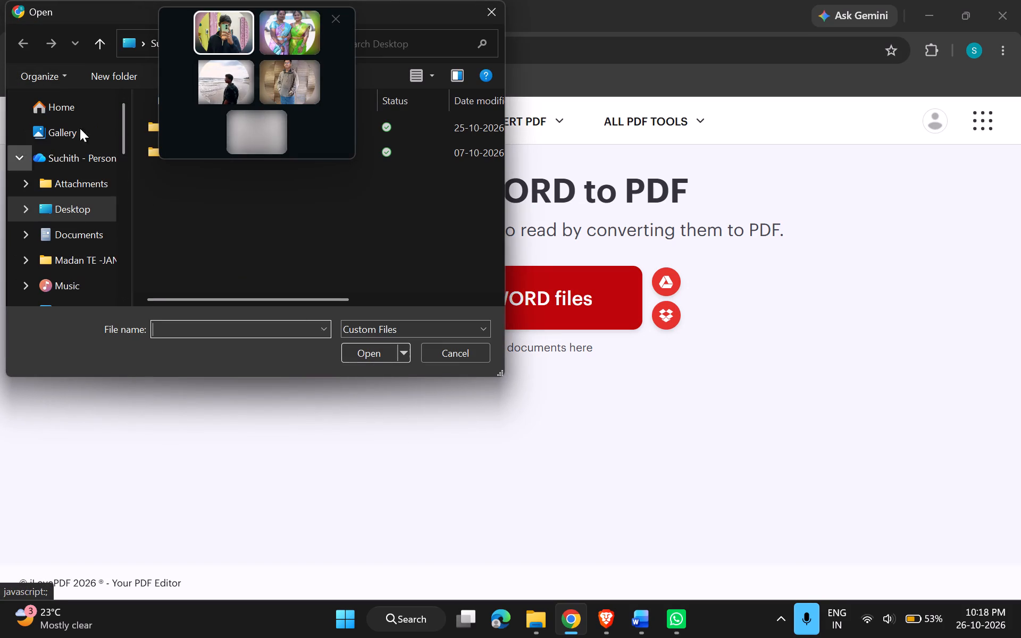
{"action": "left_click", "coordinate": [63, 103]}
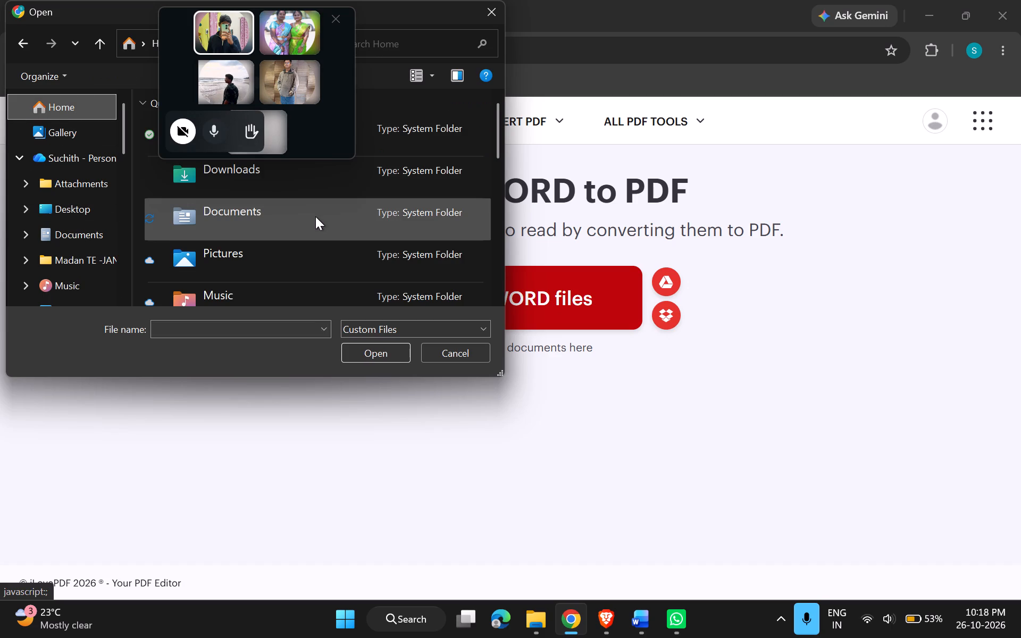
{"action": "scroll", "coordinate": [315, 216], "scroll_direction": "down", "scroll_amount": 1}
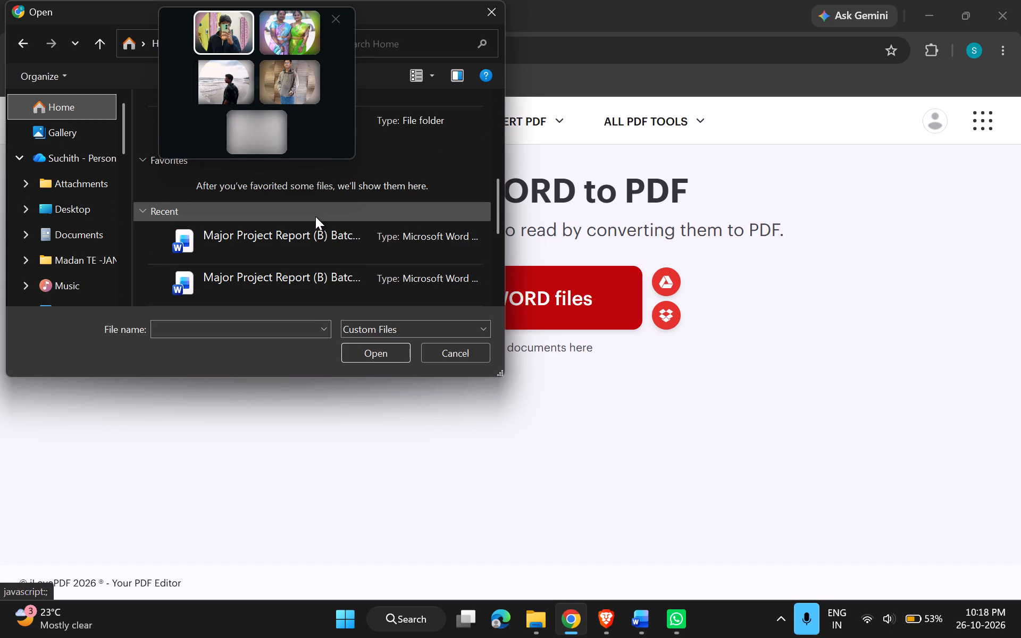
{"action": "scroll", "coordinate": [315, 216], "scroll_direction": "down", "scroll_amount": 1}
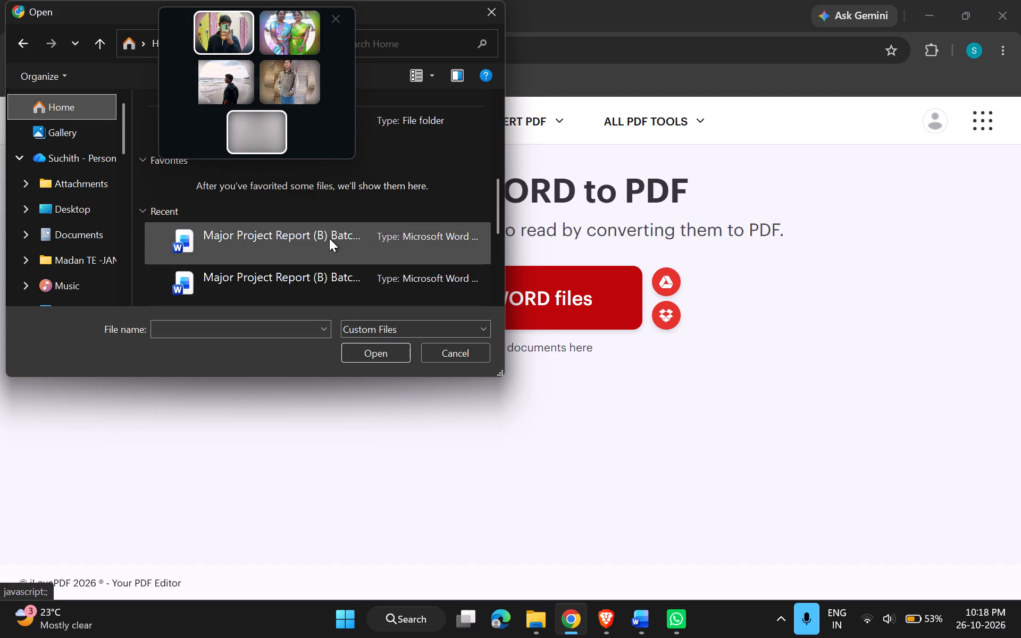
{"action": "left_click", "coordinate": [365, 232]}
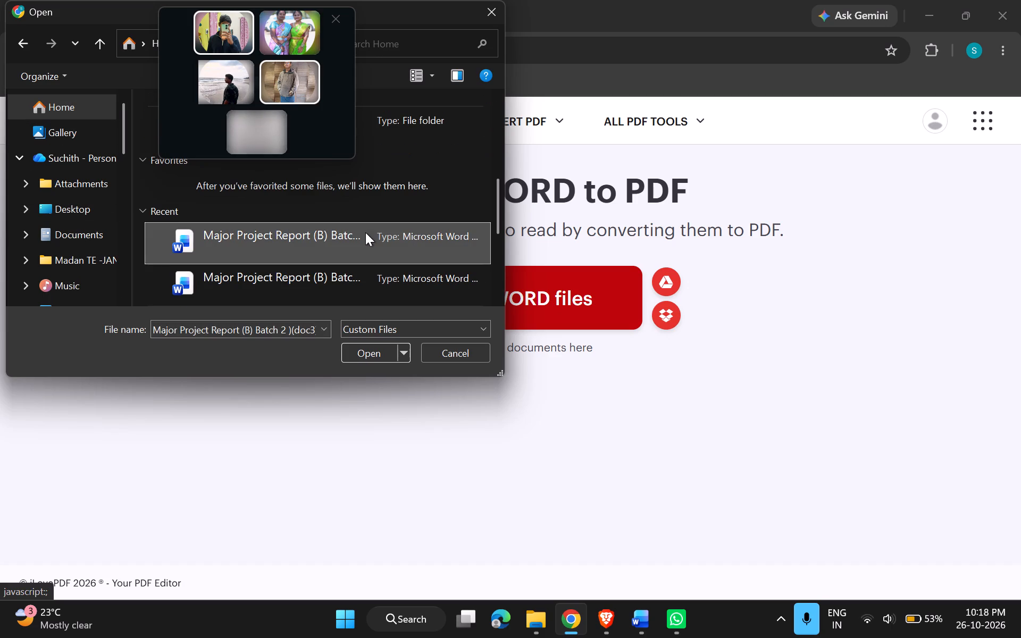
{"action": "left_click", "coordinate": [373, 357]}
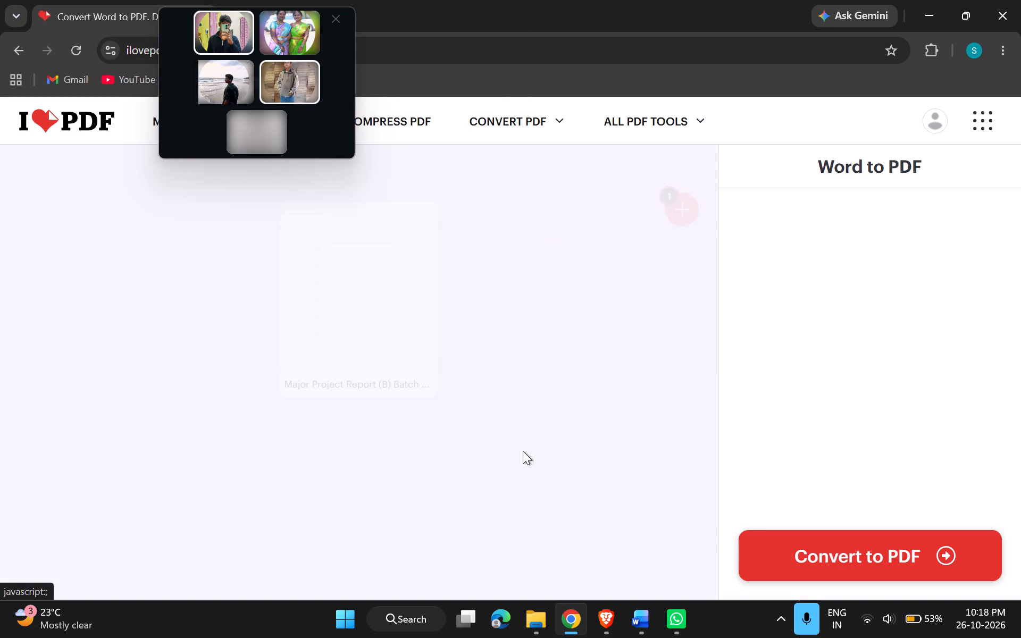
Convert the uploaded report to PDF and download the converted file.
{"action": "left_click", "coordinate": [790, 552]}
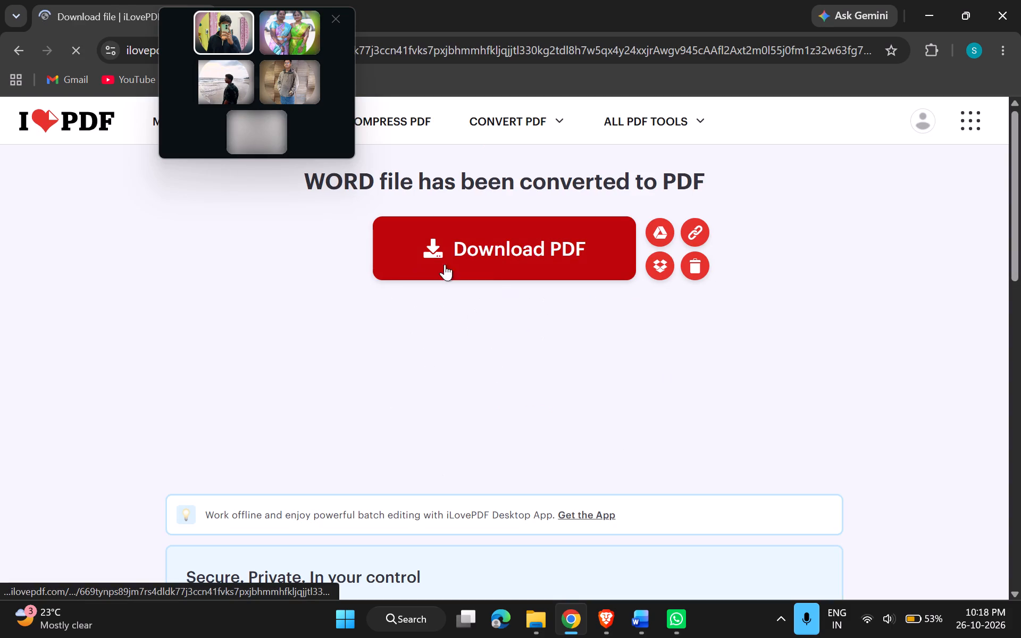
{"action": "left_click", "coordinate": [493, 266]}
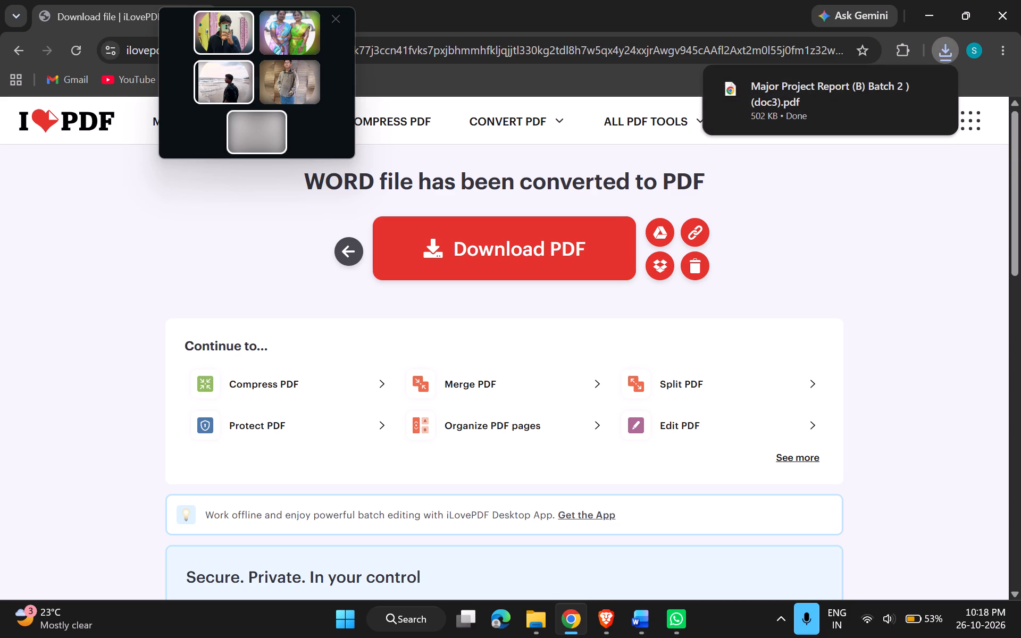
Open the downloaded report PDF and check the front pages' layout, from the title page and Certificate through the Abstract to the Index.
{"action": "left_click", "coordinate": [821, 96]}
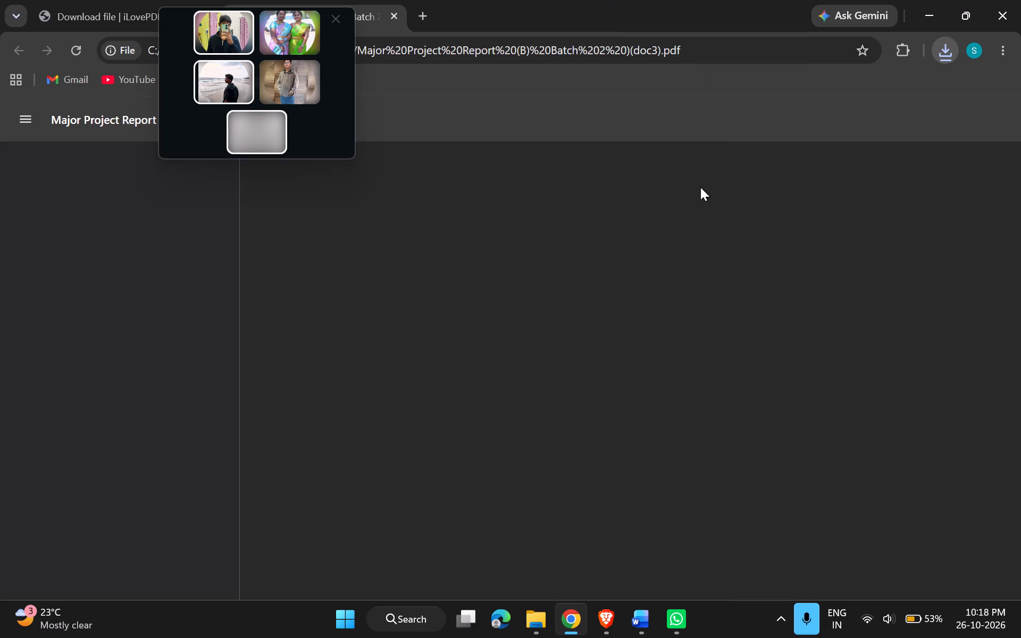
{"action": "scroll", "coordinate": [472, 298], "scroll_direction": "down", "scroll_amount": 4}
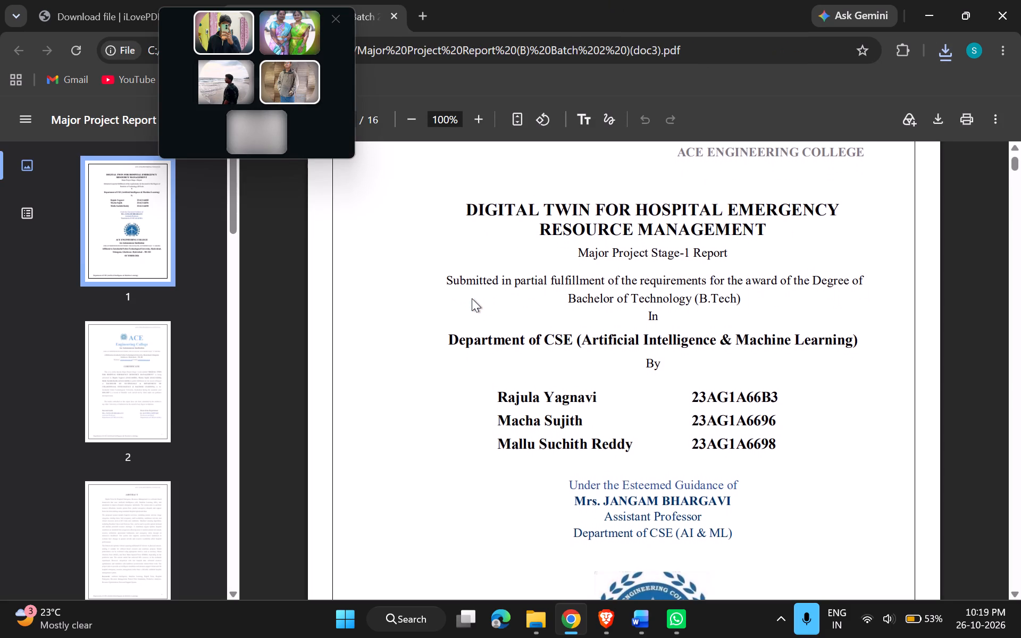
{"action": "scroll", "coordinate": [472, 298], "scroll_direction": "down", "scroll_amount": 8}
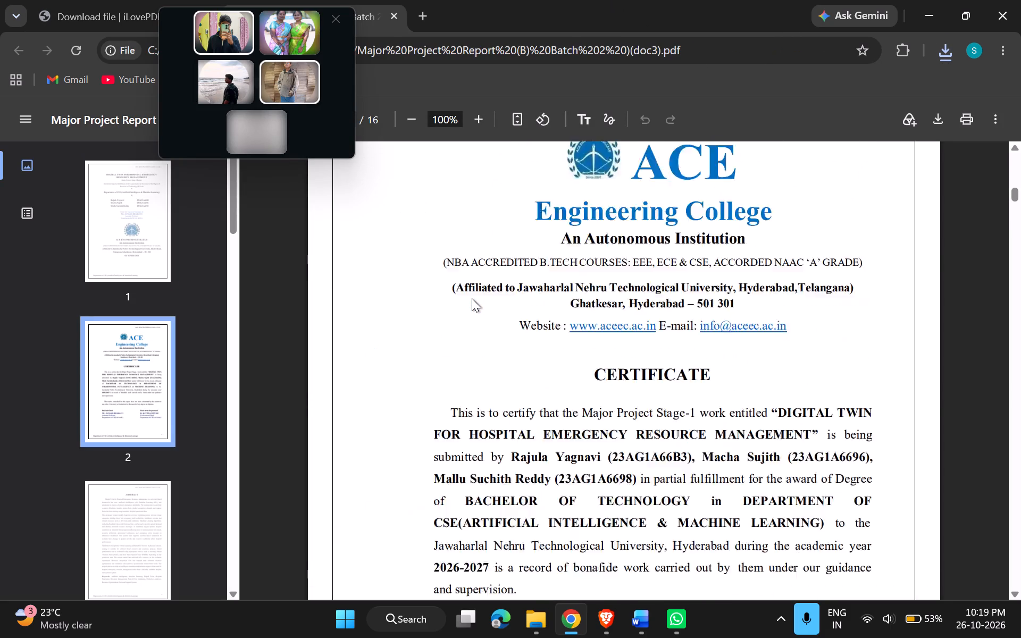
{"action": "scroll", "coordinate": [472, 298], "scroll_direction": "up", "scroll_amount": 3}
{"action": "scroll", "coordinate": [472, 298], "scroll_direction": "down", "scroll_amount": 1}
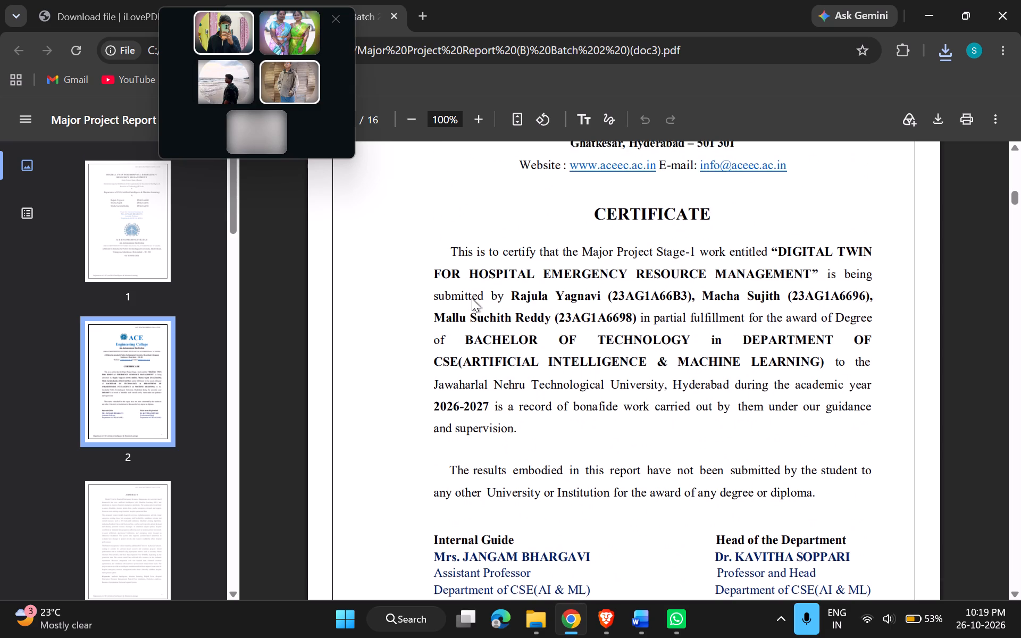
{"action": "scroll", "coordinate": [472, 298], "scroll_direction": "down", "scroll_amount": 3}
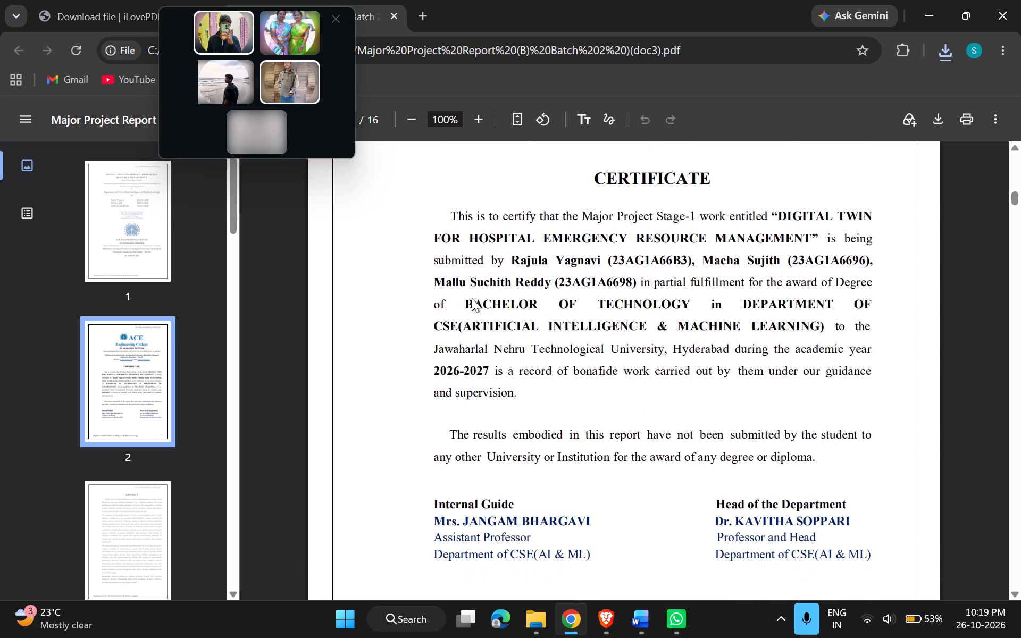
{"action": "scroll", "coordinate": [472, 298], "scroll_direction": "down", "scroll_amount": 3}
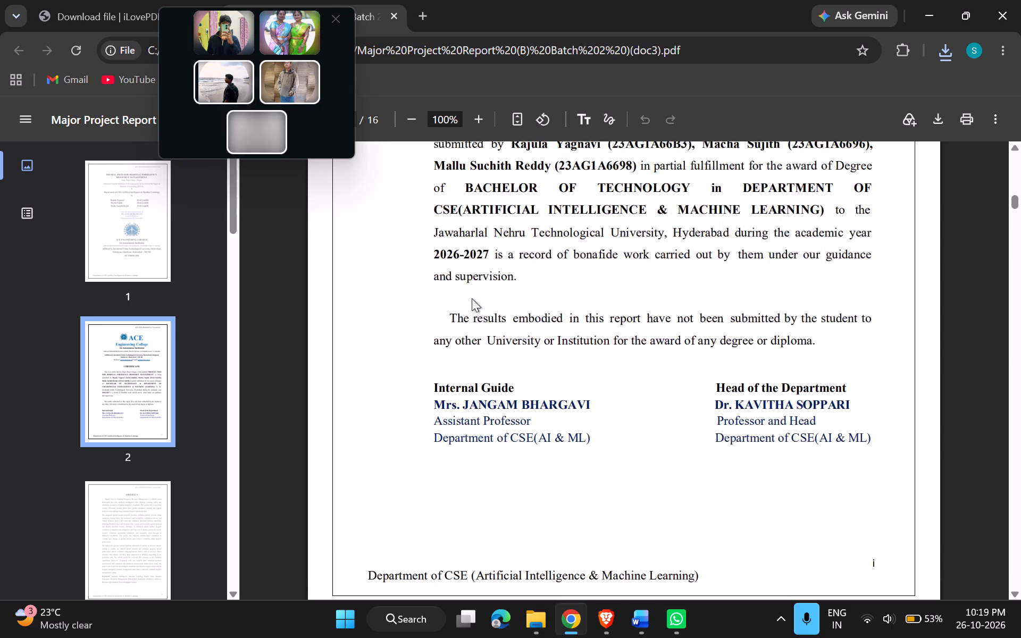
{"action": "scroll", "coordinate": [472, 298], "scroll_direction": "down", "scroll_amount": 5}
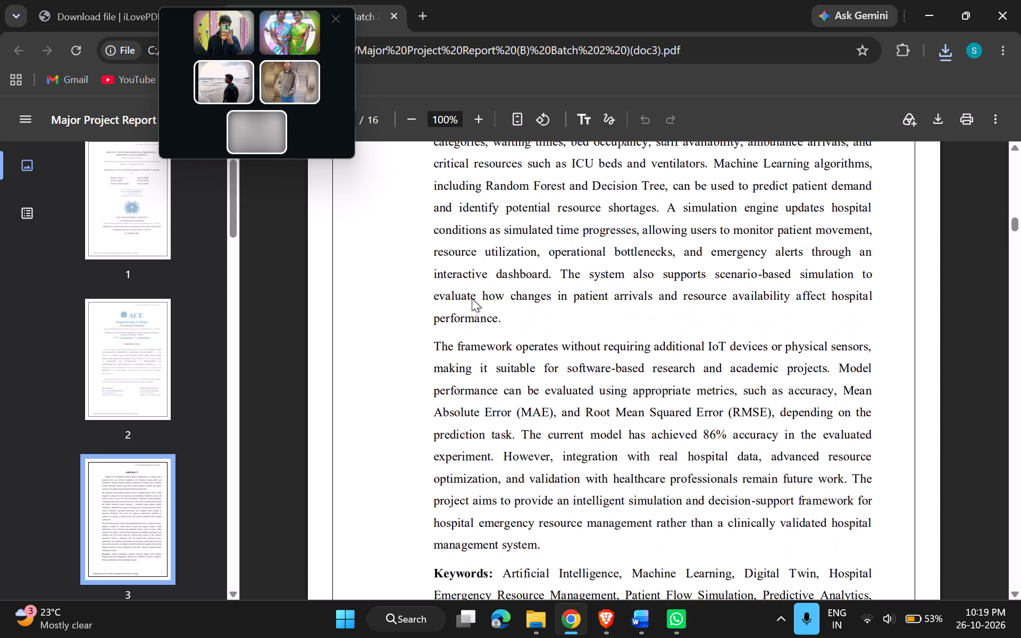
{"action": "scroll", "coordinate": [472, 298], "scroll_direction": "down", "scroll_amount": 5}
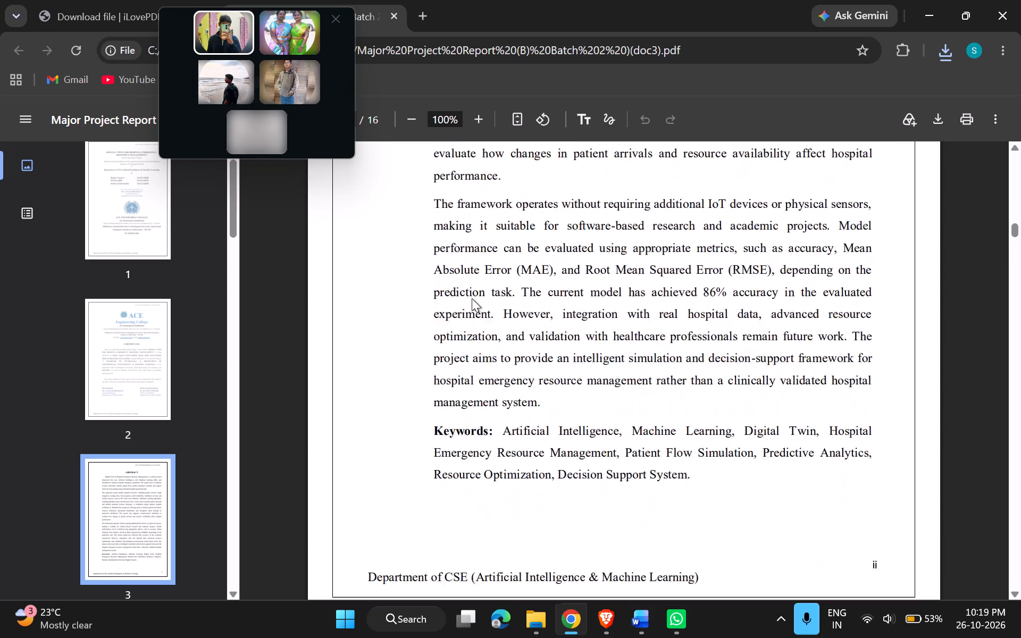
{"action": "scroll", "coordinate": [472, 298], "scroll_direction": "down", "scroll_amount": 2}
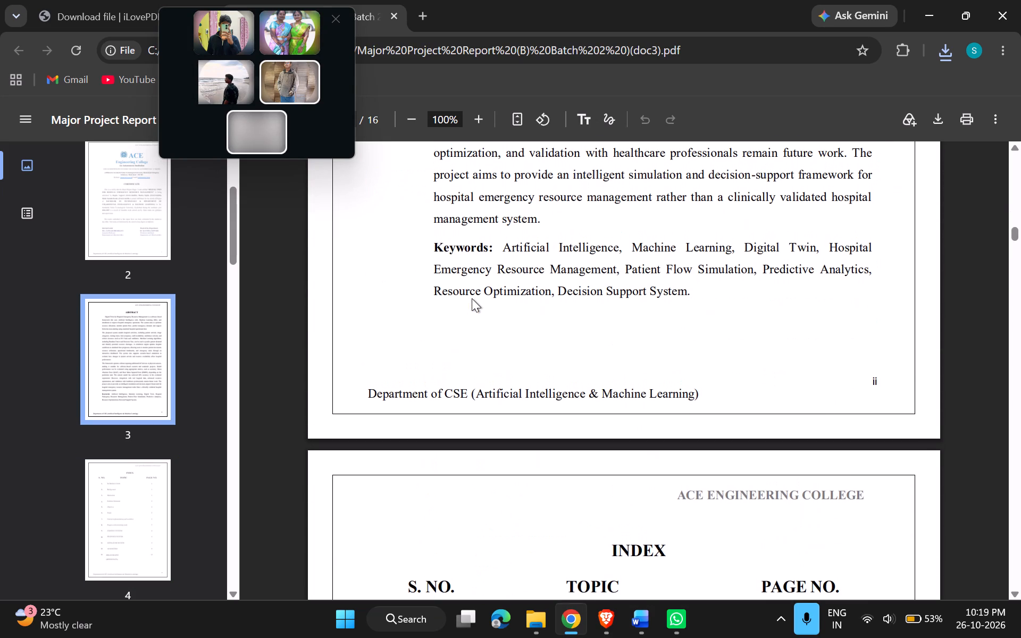
{"action": "scroll", "coordinate": [472, 298], "scroll_direction": "down", "scroll_amount": 5}
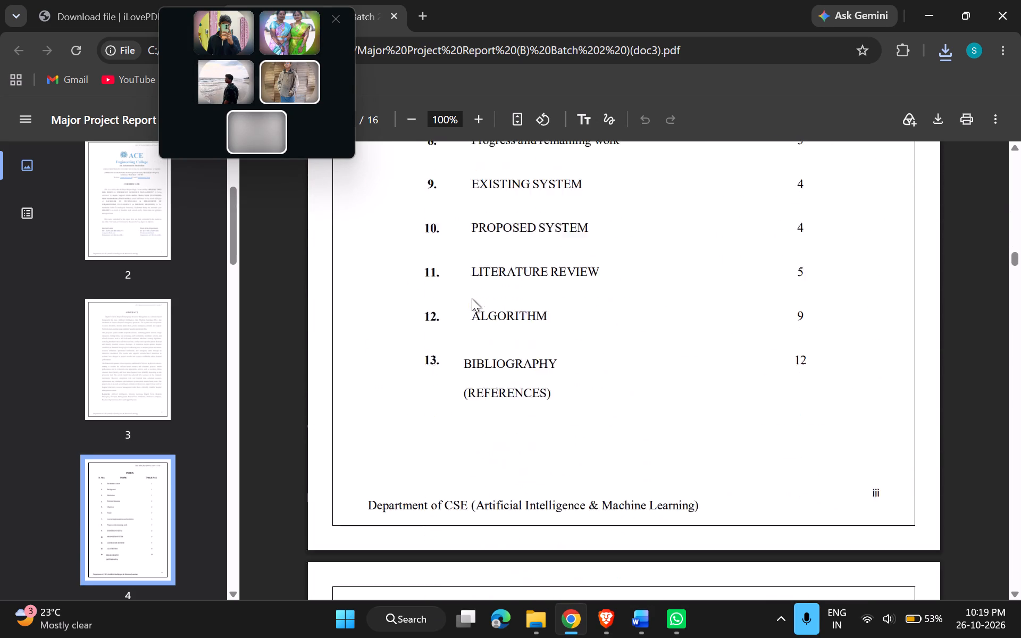
Check the report PDF's layout from the Introduction and Motivation through the Proposed System section.
{"action": "scroll", "coordinate": [472, 298], "scroll_direction": "down", "scroll_amount": 7}
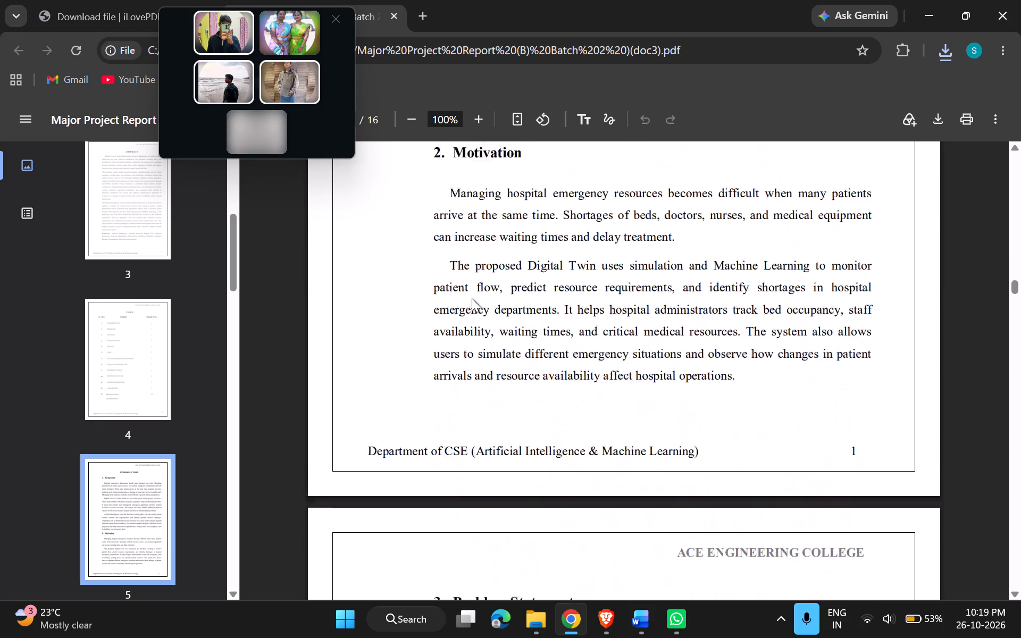
{"action": "scroll", "coordinate": [472, 298], "scroll_direction": "down", "scroll_amount": 10}
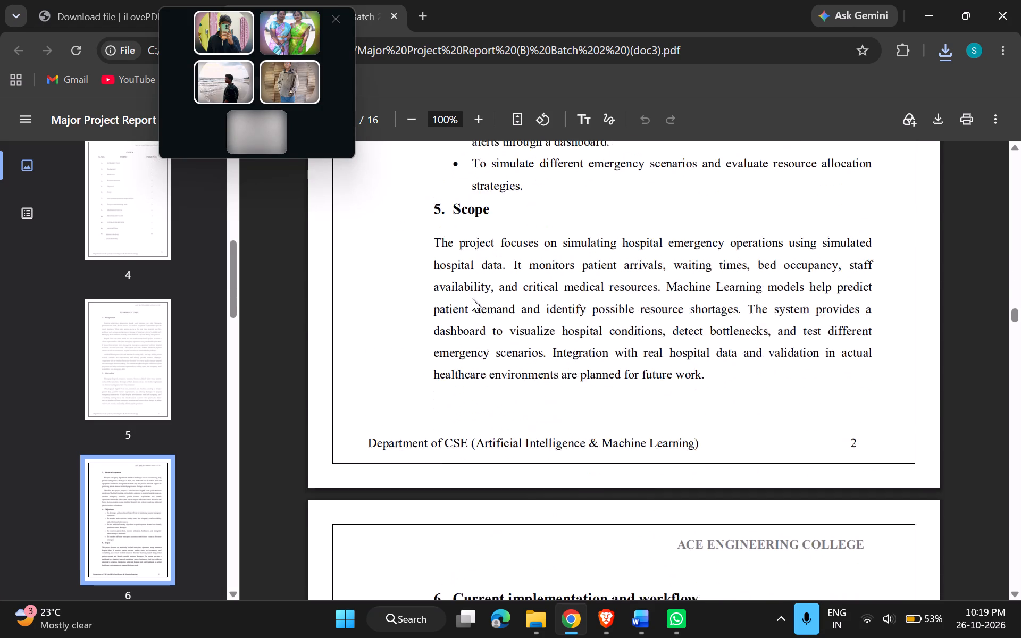
{"action": "scroll", "coordinate": [472, 298], "scroll_direction": "down", "scroll_amount": 9}
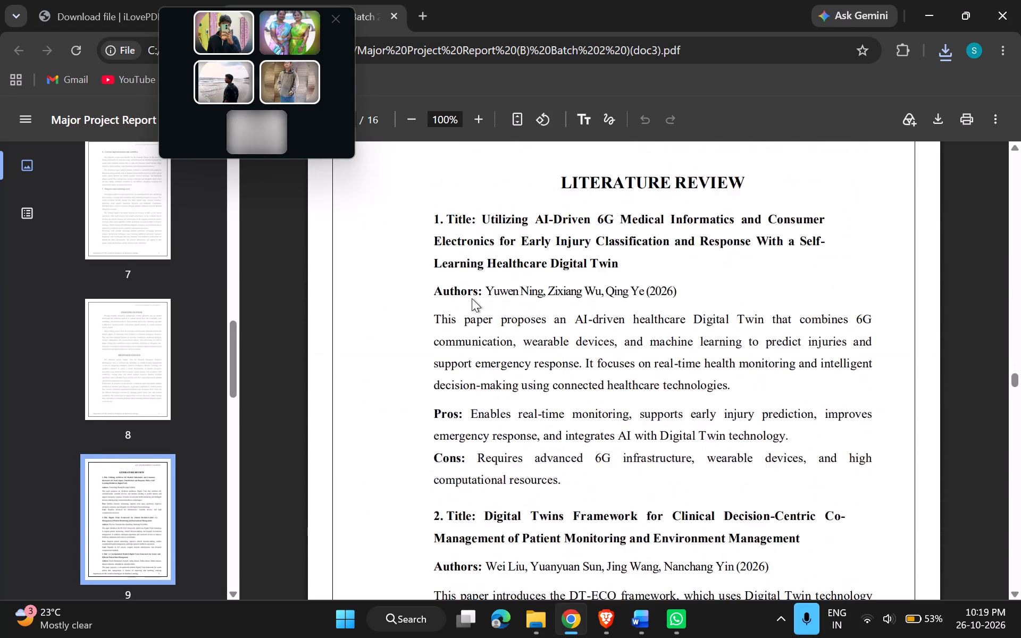
{"action": "scroll", "coordinate": [472, 298], "scroll_direction": "up", "scroll_amount": 6}
{"action": "scroll", "coordinate": [472, 298], "scroll_direction": "down", "scroll_amount": 2}
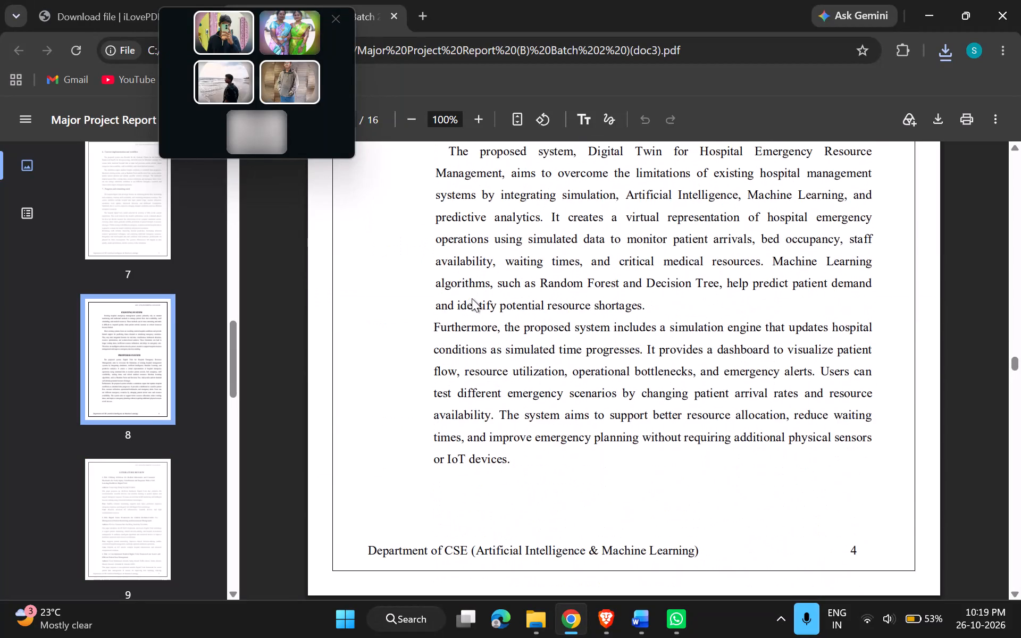
Check the layout of the Literature Review pages in the PDF, from paper 1 through paper 10.
{"action": "scroll", "coordinate": [472, 298], "scroll_direction": "down", "scroll_amount": 7}
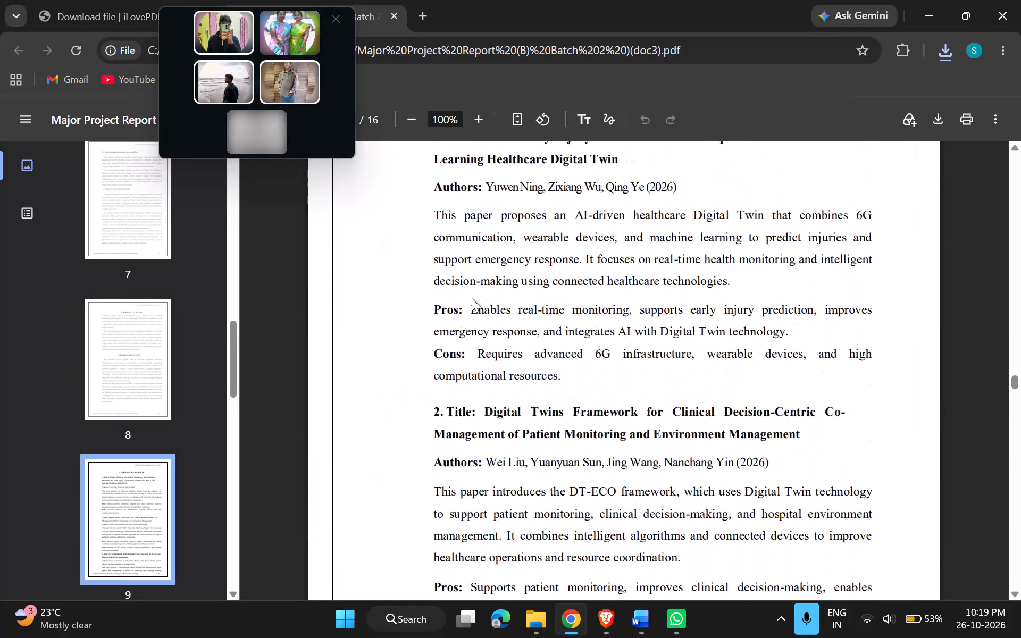
{"action": "scroll", "coordinate": [472, 298], "scroll_direction": "down", "scroll_amount": 6}
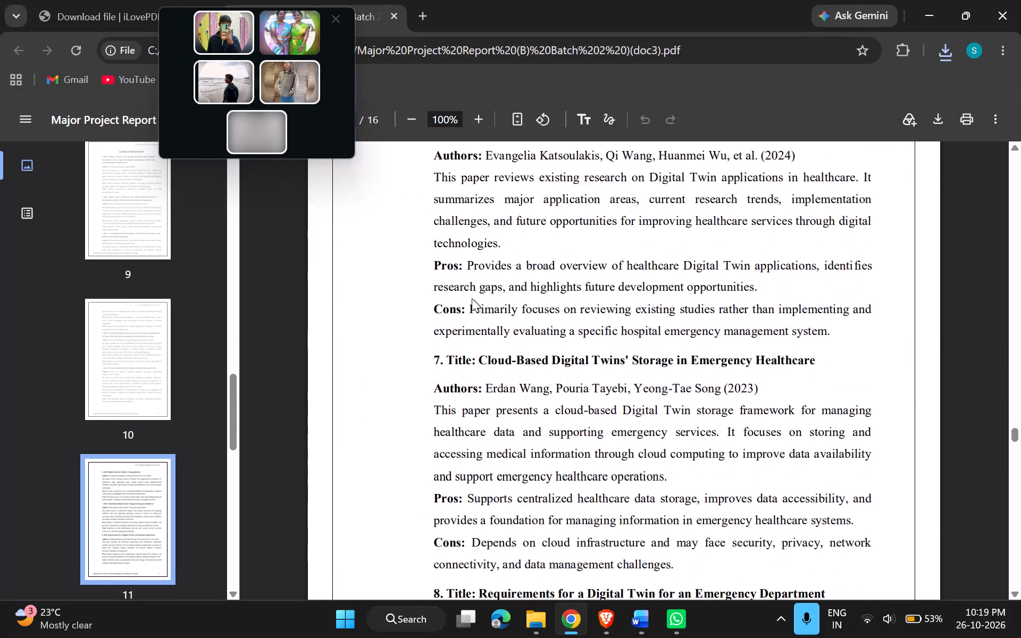
{"action": "scroll", "coordinate": [472, 298], "scroll_direction": "down", "scroll_amount": 6}
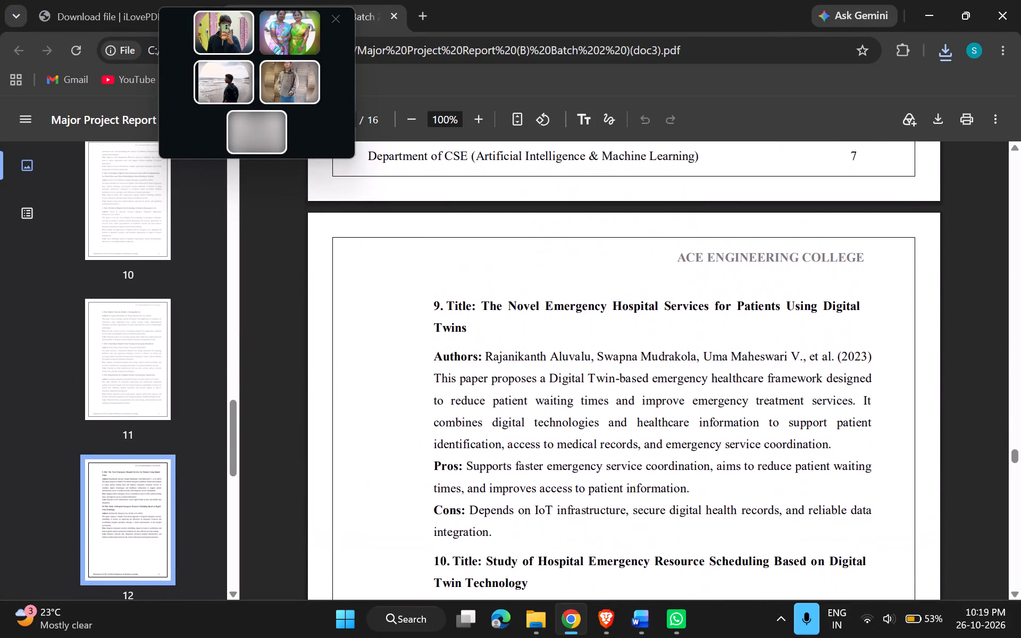
{"action": "scroll", "coordinate": [472, 278], "scroll_direction": "down", "scroll_amount": 4}
{"action": "scroll", "coordinate": [472, 278], "scroll_direction": "up", "scroll_amount": 2}
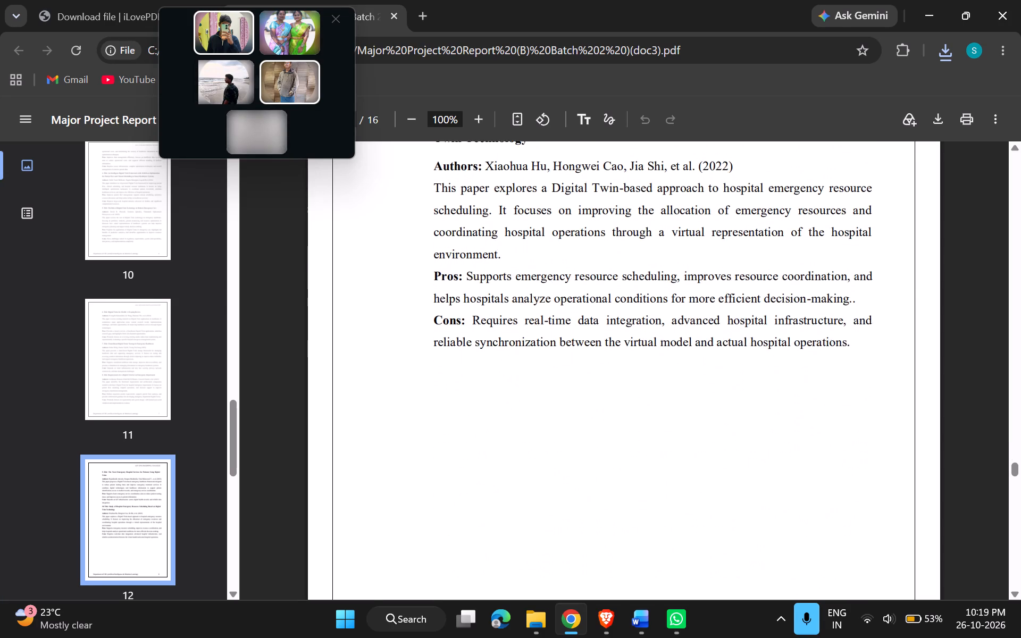
{"action": "scroll", "coordinate": [472, 278], "scroll_direction": "up", "scroll_amount": 3}
{"action": "scroll", "coordinate": [472, 278], "scroll_direction": "down", "scroll_amount": 7}
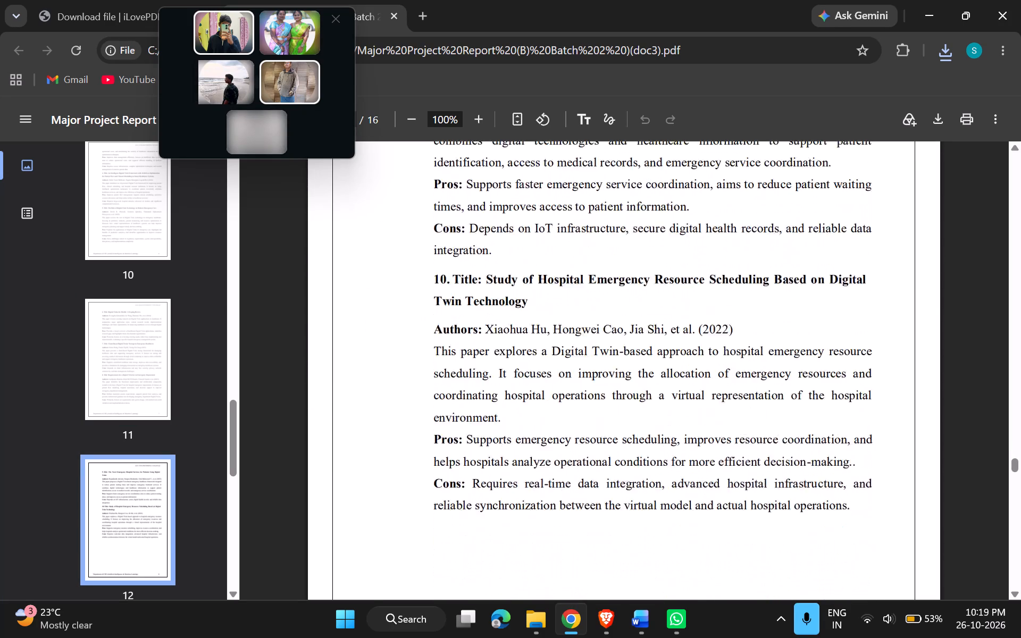
Check the Algorithm section in the PDF for line spacing and justification problems, from Step 1 through Step 4.
{"action": "scroll", "coordinate": [472, 278], "scroll_direction": "down", "scroll_amount": 5}
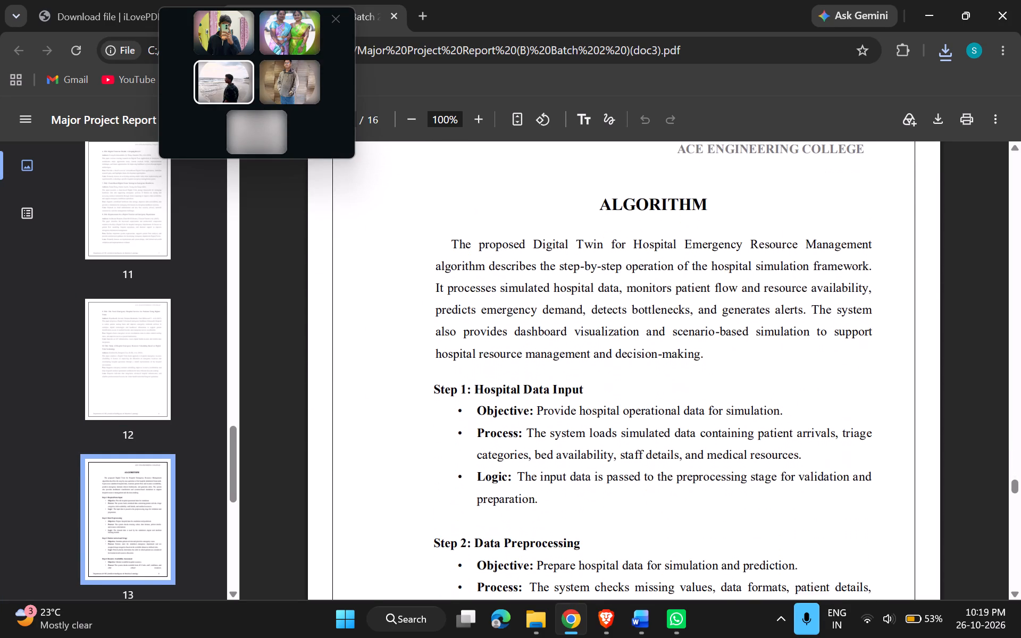
{"action": "scroll", "coordinate": [472, 278], "scroll_direction": "down", "scroll_amount": 1}
{"action": "scroll", "coordinate": [472, 278], "scroll_direction": "up", "scroll_amount": 2}
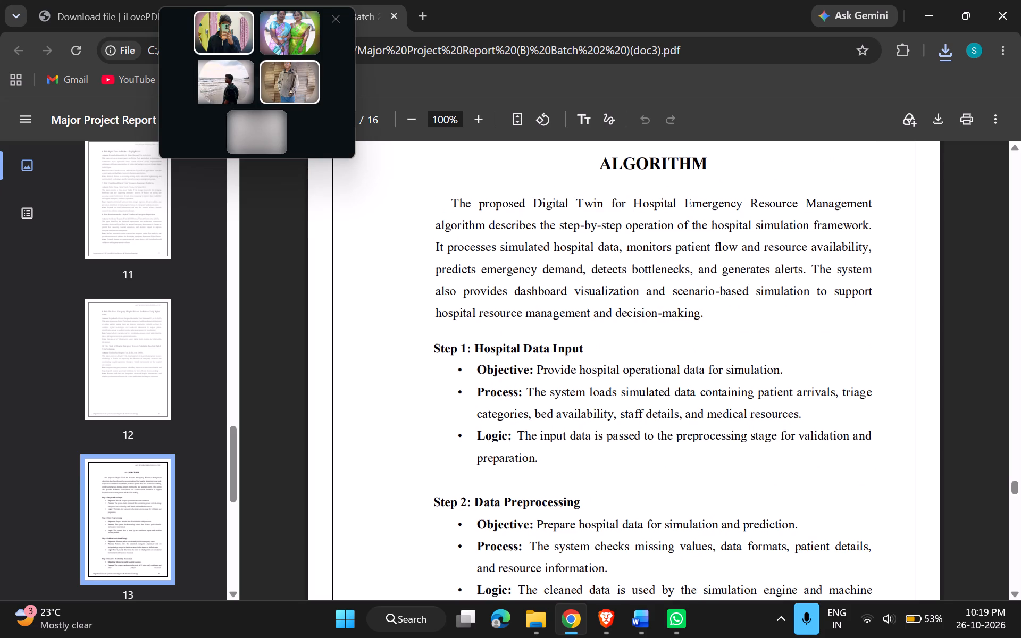
{"action": "scroll", "coordinate": [472, 278], "scroll_direction": "down", "scroll_amount": 2}
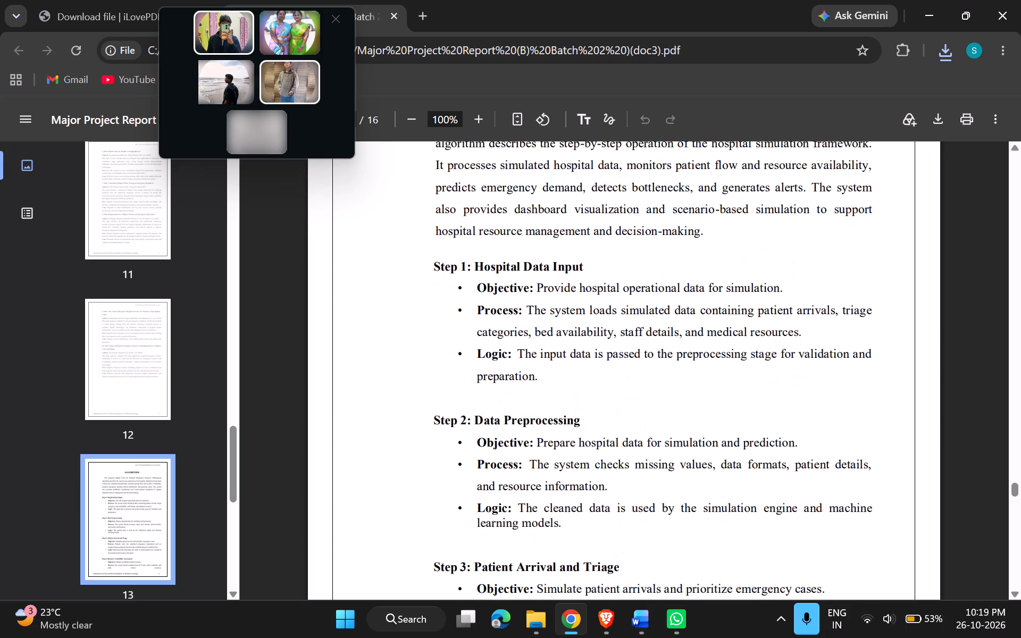
{"action": "scroll", "coordinate": [472, 278], "scroll_direction": "down", "scroll_amount": 7}
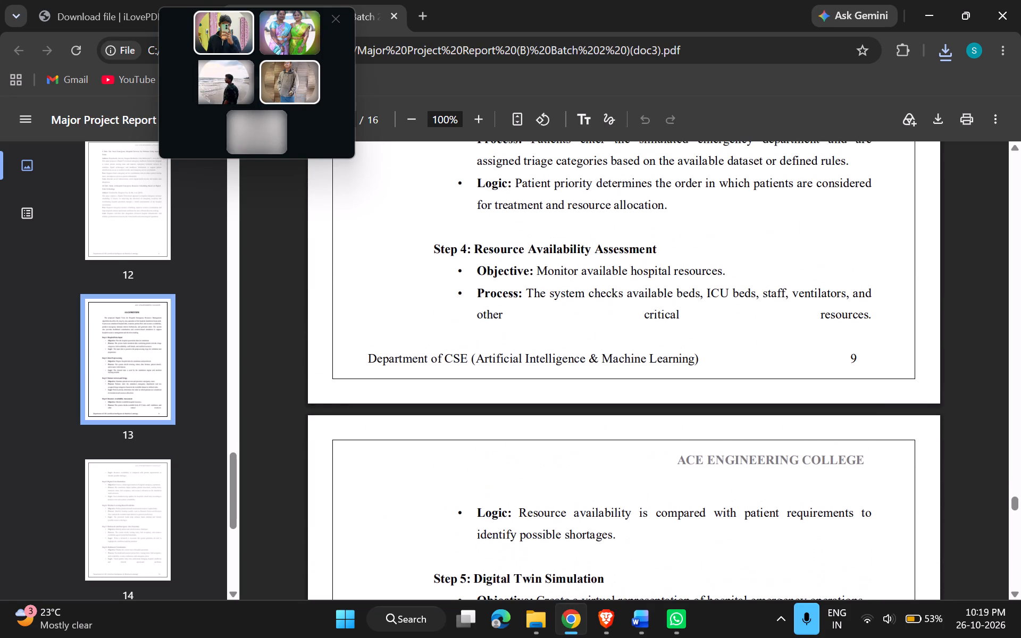
{"action": "left_click", "coordinate": [578, 312]}
Switch to the report in Word and find the stretched last line of Step 8's Logic bullet.
{"action": "left_click", "coordinate": [642, 618]}
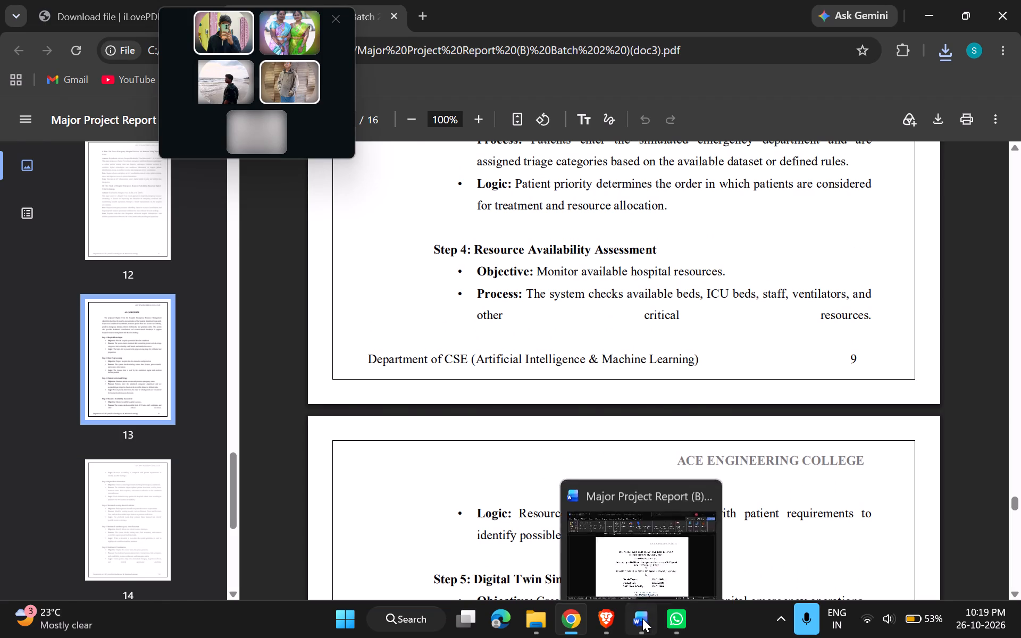
{"action": "scroll", "coordinate": [614, 427], "scroll_direction": "down", "scroll_amount": 9}
{"action": "scroll", "coordinate": [614, 427], "scroll_direction": "up", "scroll_amount": 1}
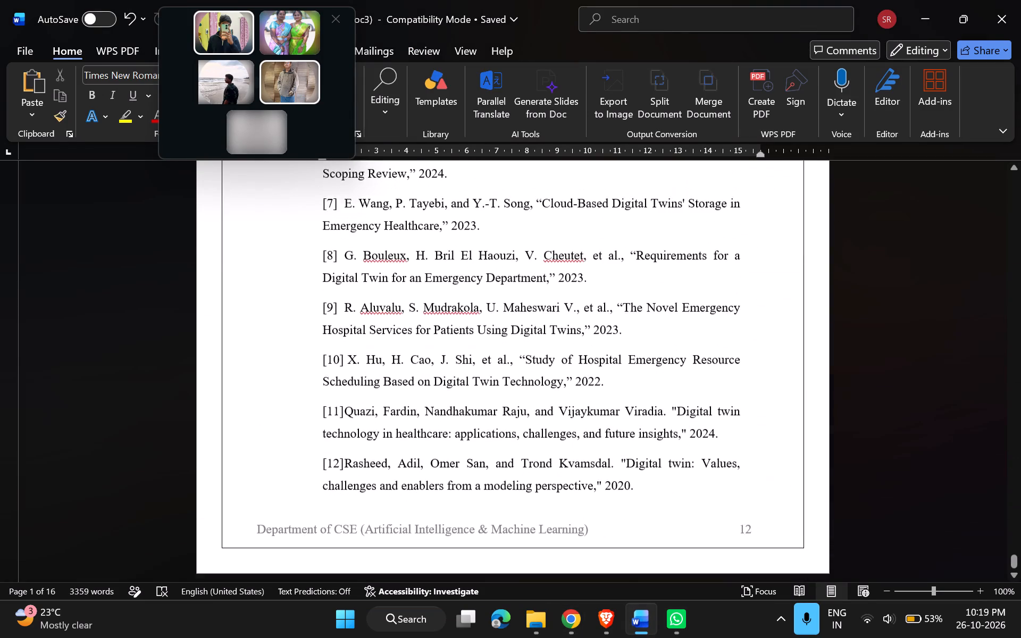
{"action": "scroll", "coordinate": [614, 427], "scroll_direction": "up", "scroll_amount": 2}
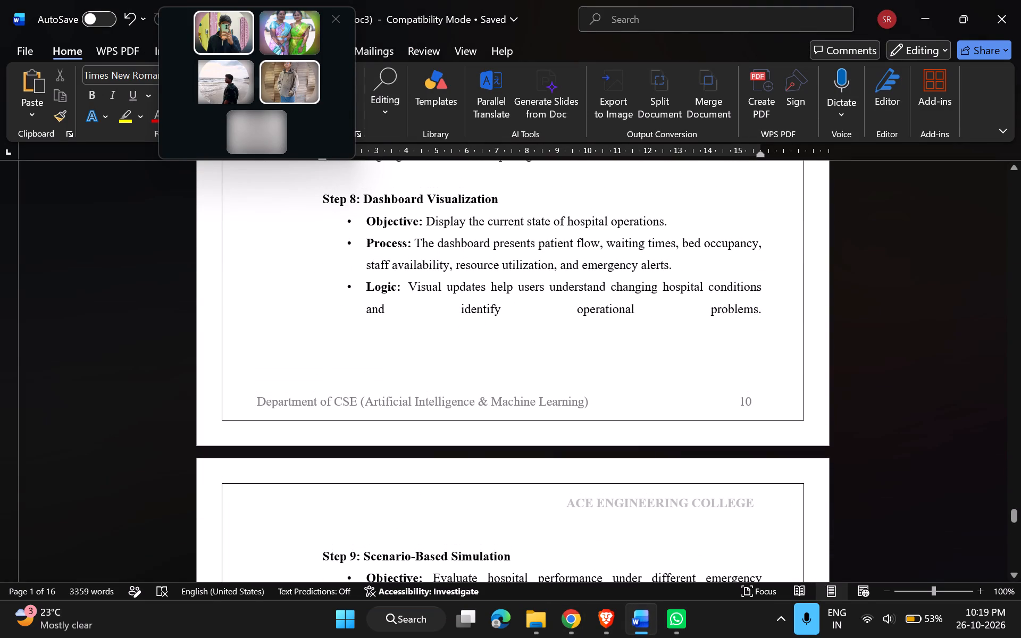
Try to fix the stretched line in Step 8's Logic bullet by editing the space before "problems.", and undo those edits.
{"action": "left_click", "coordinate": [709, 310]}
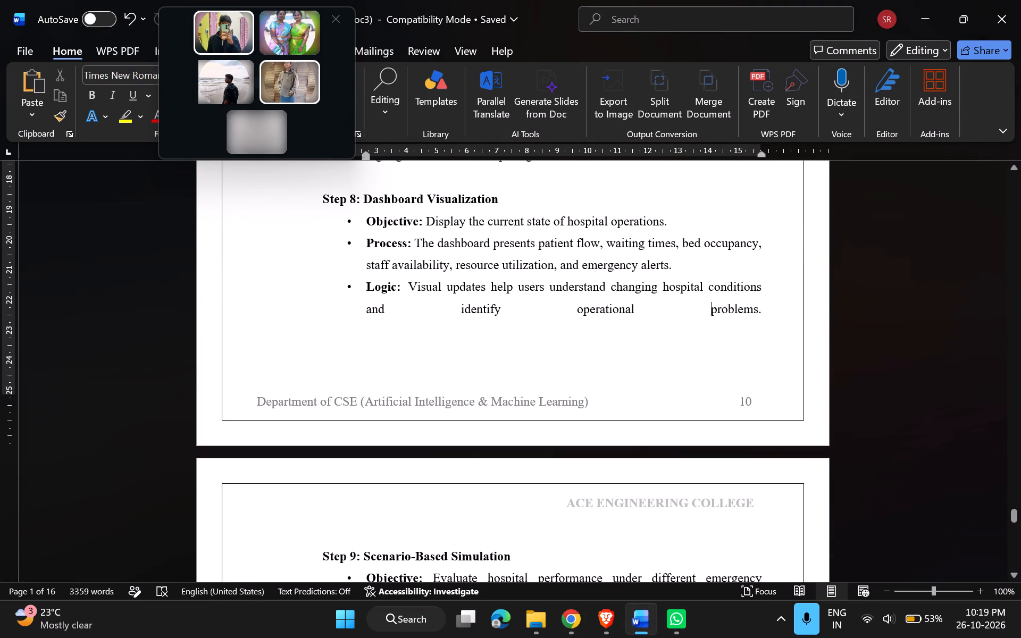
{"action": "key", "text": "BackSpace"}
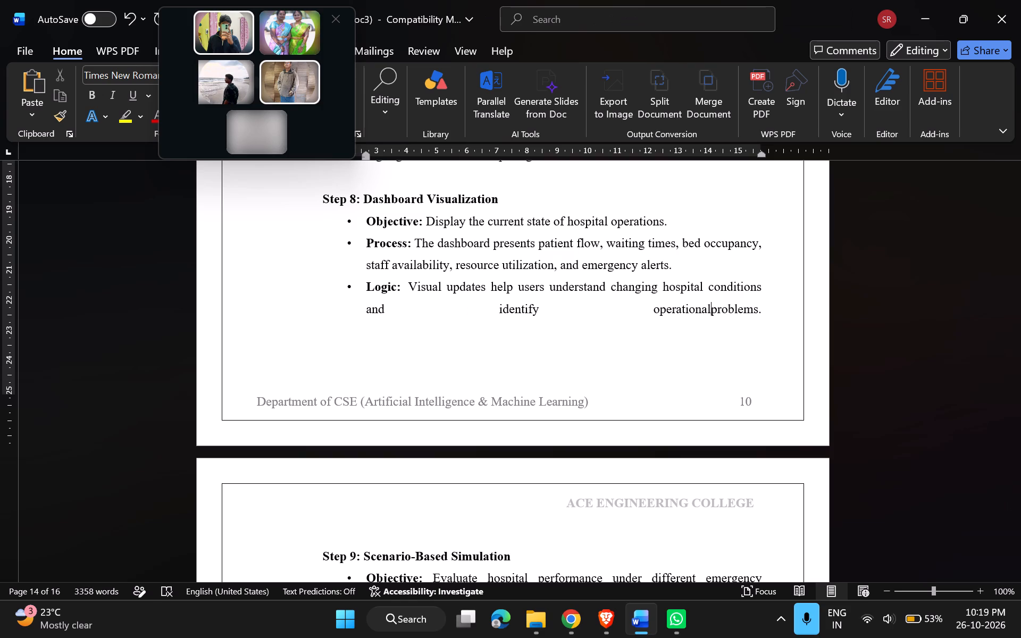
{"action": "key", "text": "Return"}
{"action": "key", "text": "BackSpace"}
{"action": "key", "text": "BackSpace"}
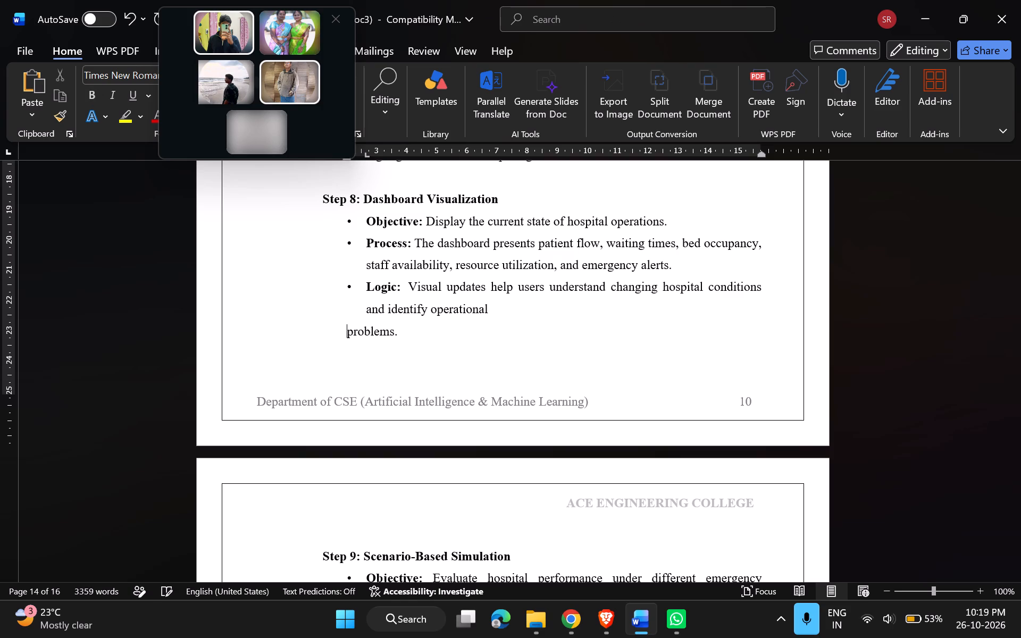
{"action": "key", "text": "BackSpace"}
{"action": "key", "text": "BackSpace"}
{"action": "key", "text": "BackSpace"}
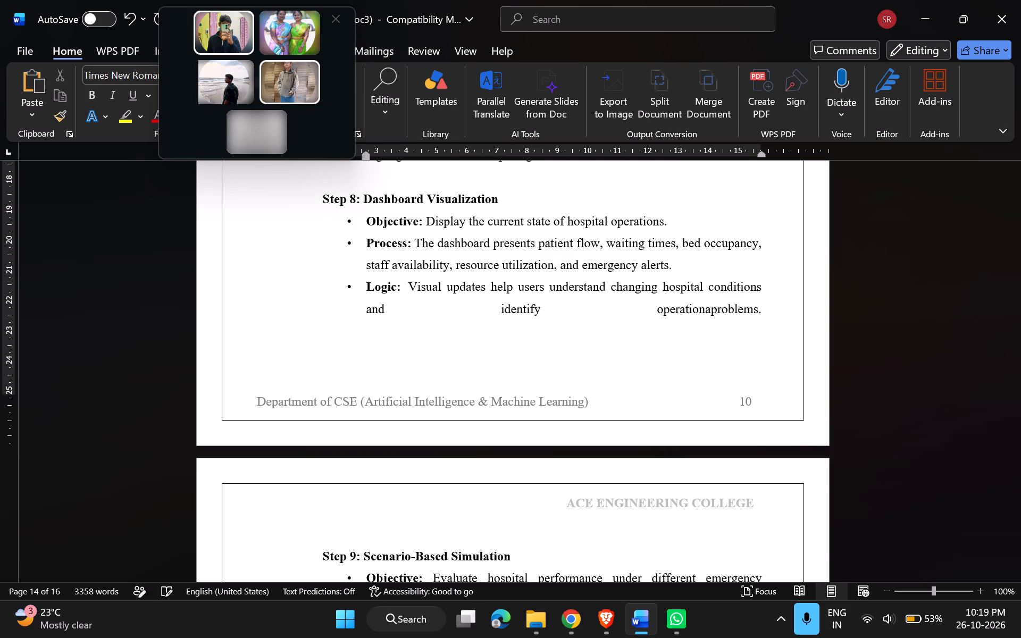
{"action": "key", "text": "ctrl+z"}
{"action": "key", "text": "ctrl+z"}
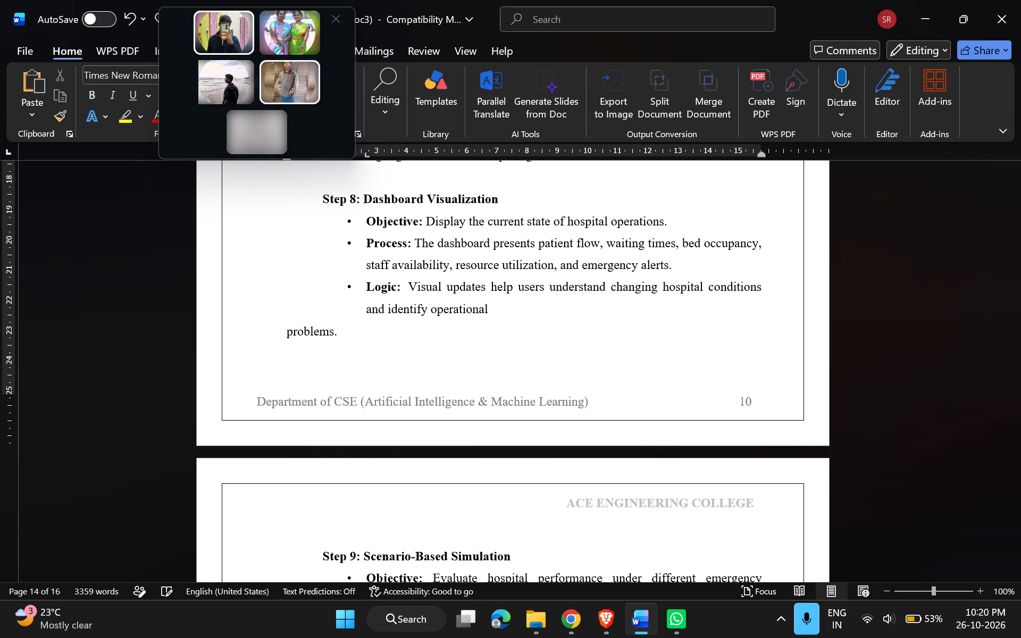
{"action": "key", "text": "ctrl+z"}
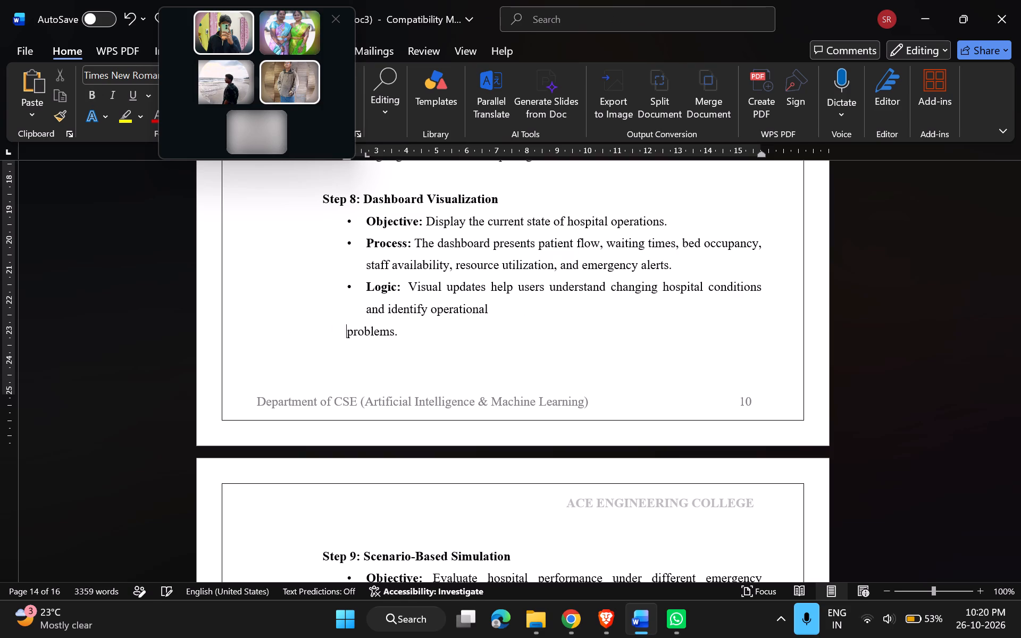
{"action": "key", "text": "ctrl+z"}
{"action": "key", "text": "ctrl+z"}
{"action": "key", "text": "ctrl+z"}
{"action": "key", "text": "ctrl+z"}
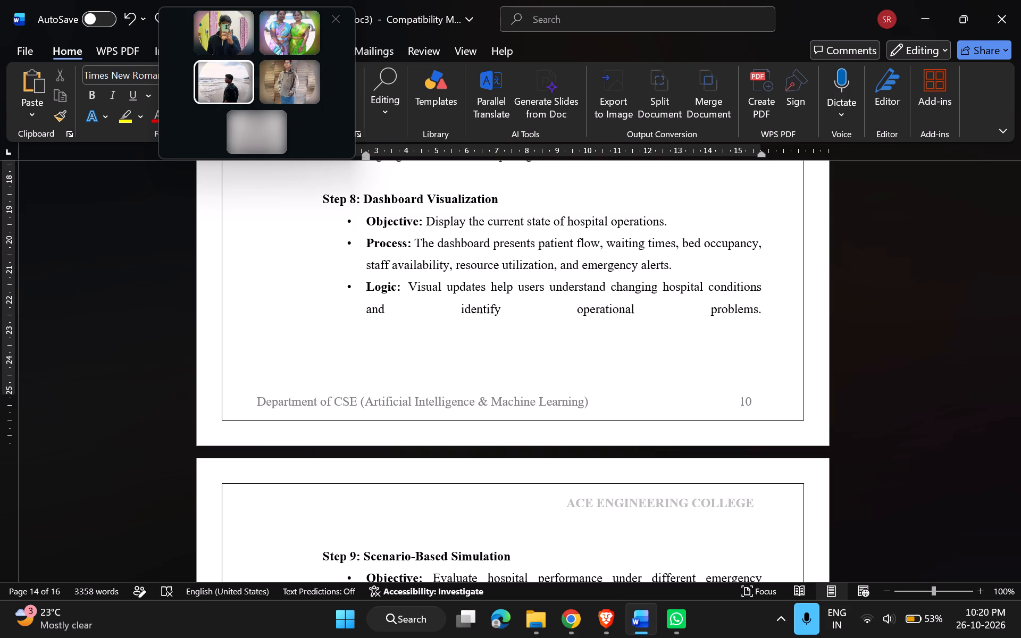
Insert a paragraph break after "problems." in Step 8's Logic bullet to close the stretched word gaps.
{"action": "left_click", "coordinate": [767, 311]}
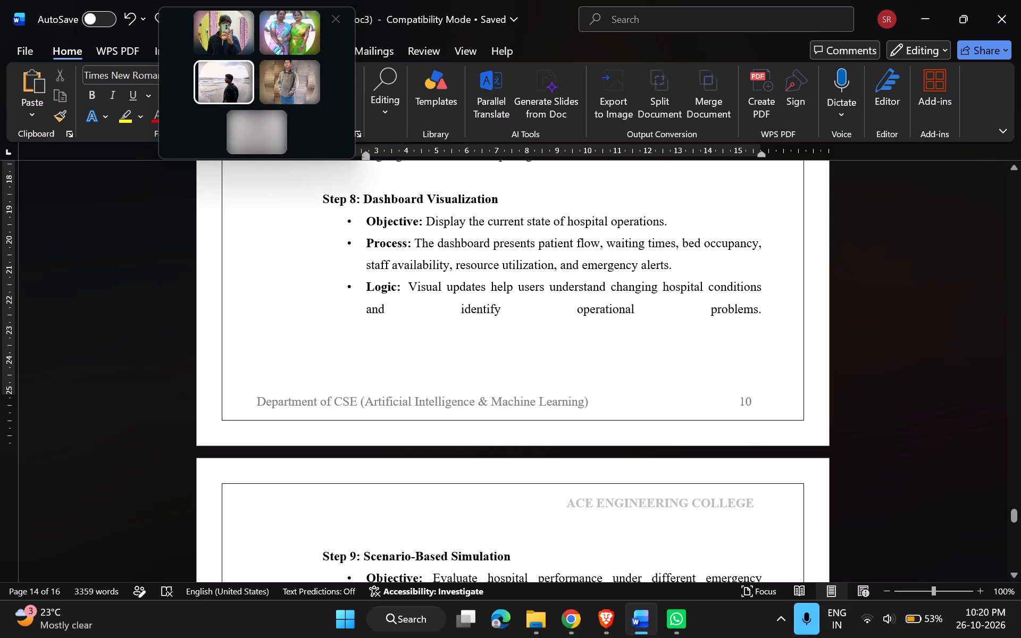
{"action": "key", "text": "Return"}
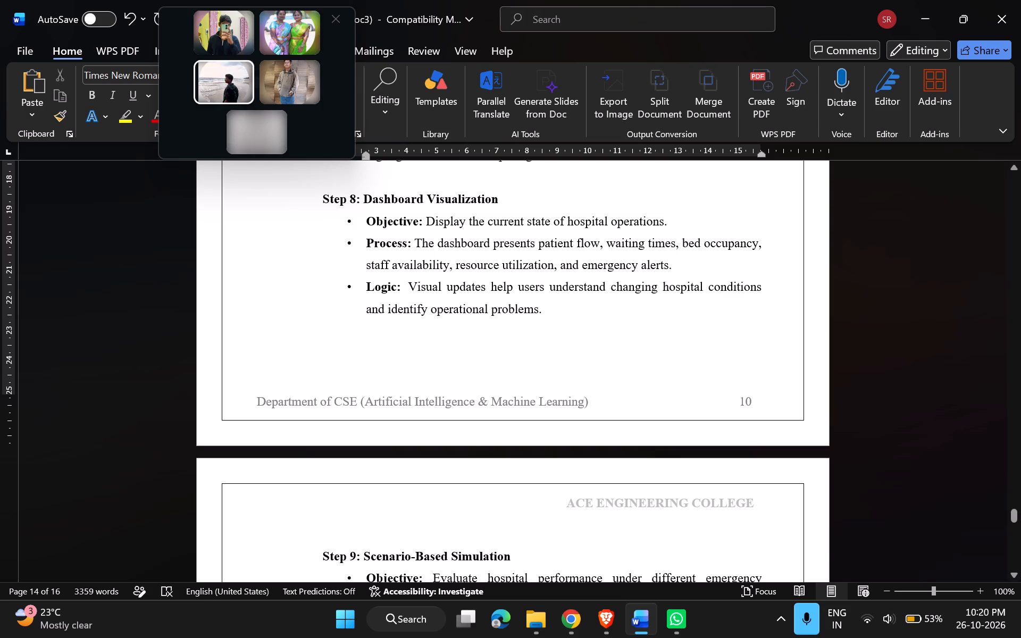
Insert a paragraph break after "future work." in Step 10's Logic bullet to close the stretched word gap.
{"action": "scroll", "coordinate": [564, 325], "scroll_direction": "down", "scroll_amount": 4}
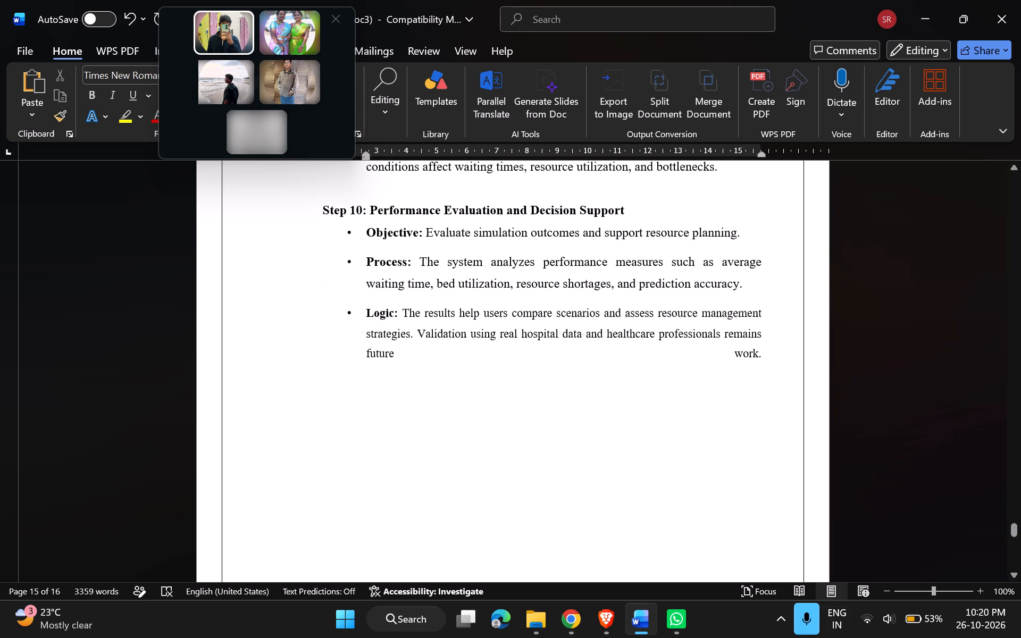
{"action": "left_click", "coordinate": [769, 357]}
{"action": "key", "text": "Return"}
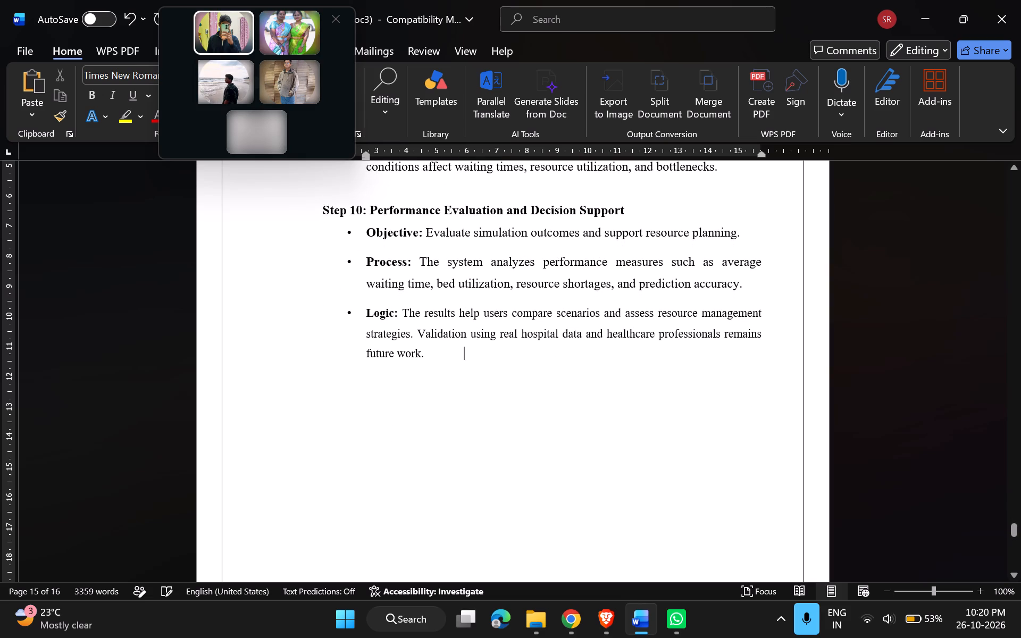
Look through the Bibliography and back up the Algorithm pages to Step 4 for other stretched lines.
{"action": "scroll", "coordinate": [769, 357], "scroll_direction": "down", "scroll_amount": 6}
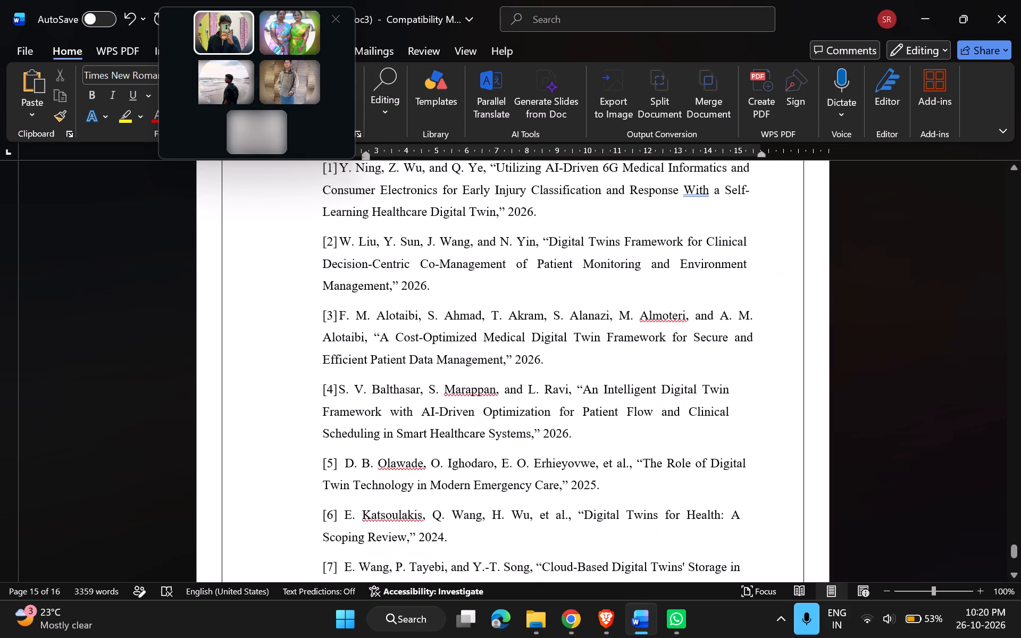
{"action": "scroll", "coordinate": [769, 357], "scroll_direction": "up", "scroll_amount": 2}
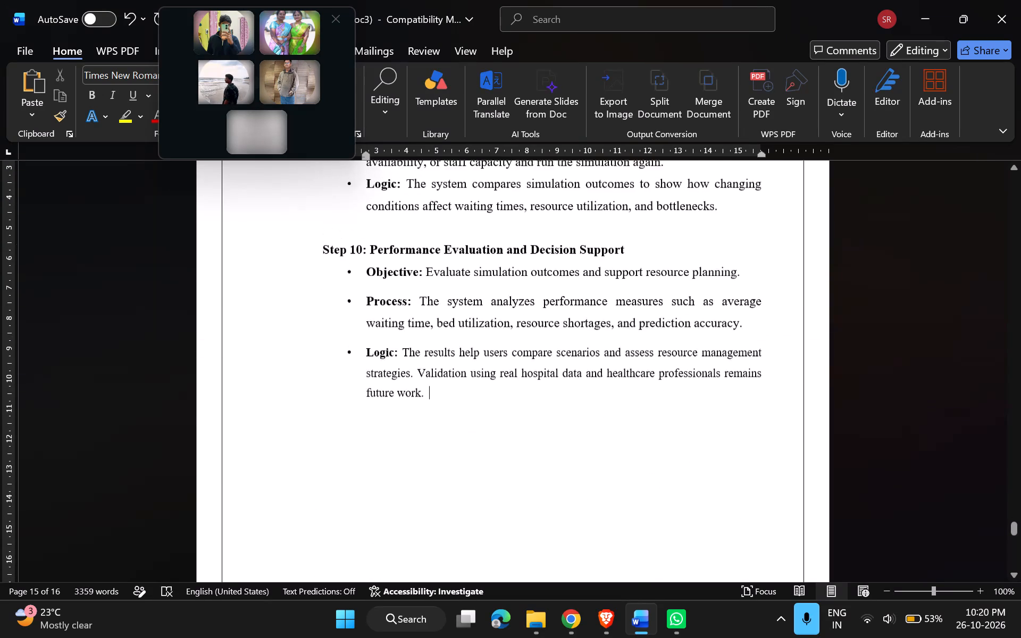
{"action": "scroll", "coordinate": [769, 357], "scroll_direction": "up", "scroll_amount": 3}
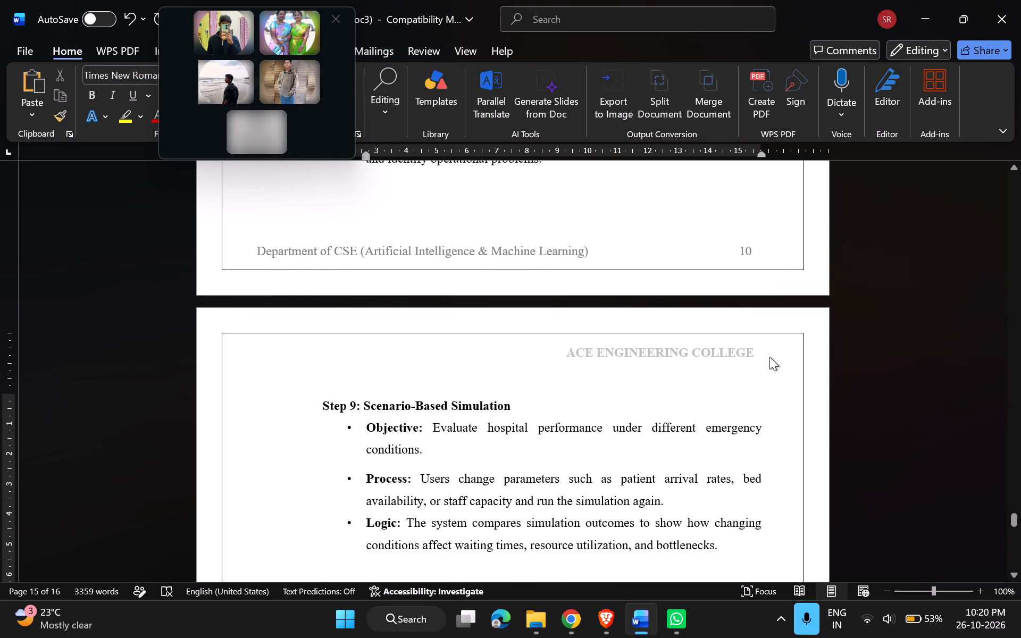
{"action": "scroll", "coordinate": [769, 357], "scroll_direction": "up", "scroll_amount": 1}
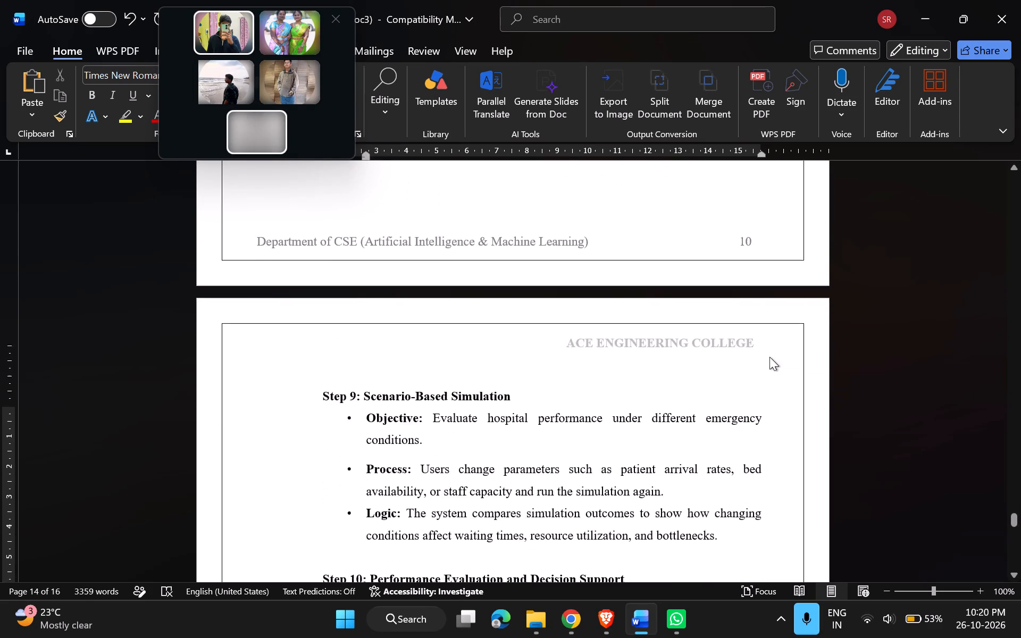
{"action": "scroll", "coordinate": [769, 357], "scroll_direction": "up", "scroll_amount": 2}
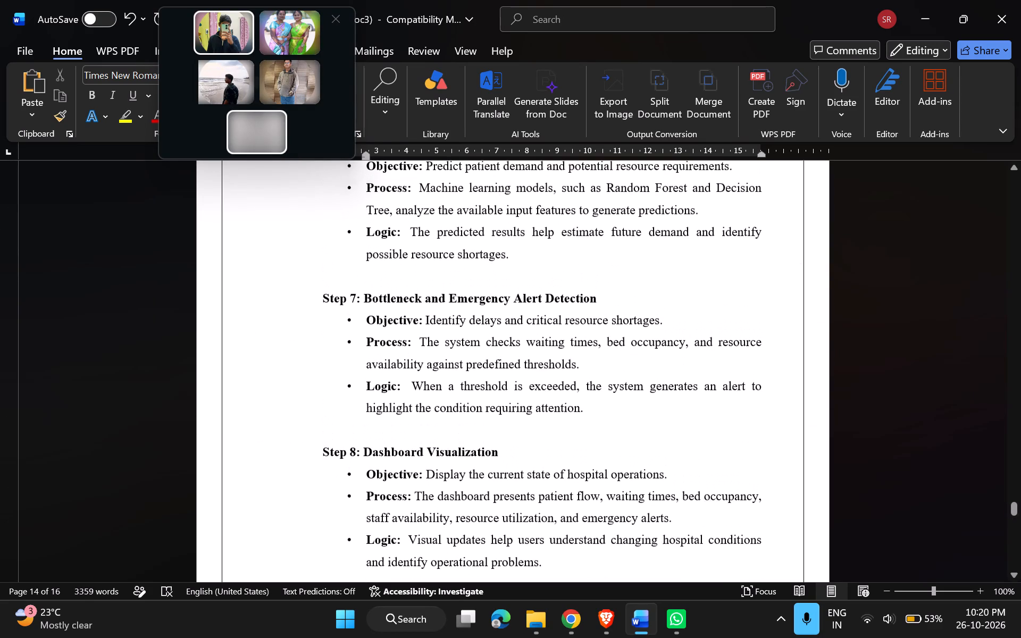
{"action": "scroll", "coordinate": [769, 357], "scroll_direction": "up", "scroll_amount": 2}
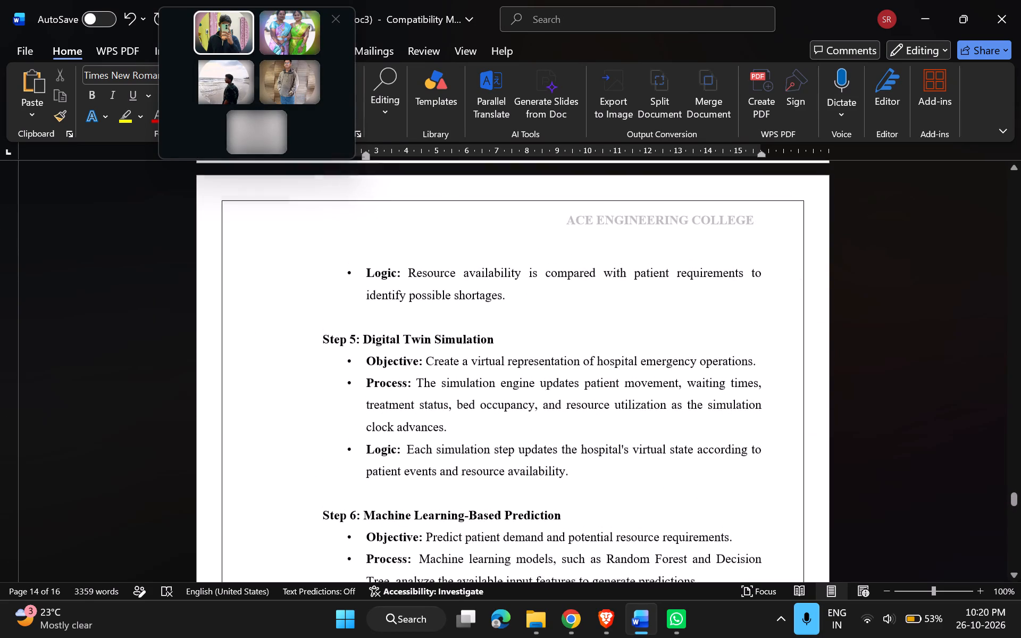
{"action": "scroll", "coordinate": [769, 357], "scroll_direction": "up", "scroll_amount": 2}
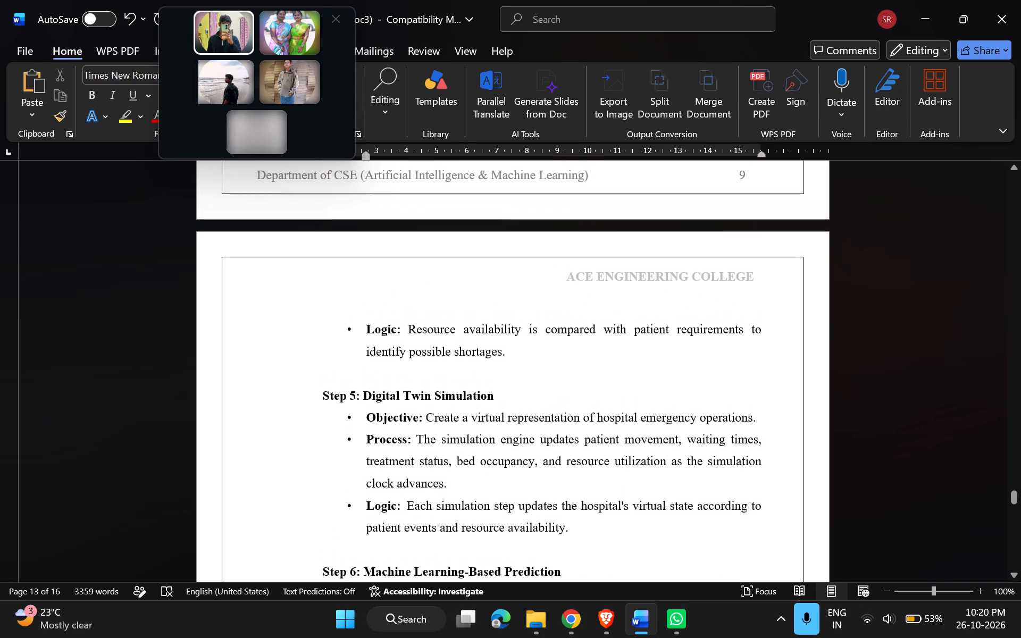
{"action": "scroll", "coordinate": [769, 357], "scroll_direction": "up", "scroll_amount": 2}
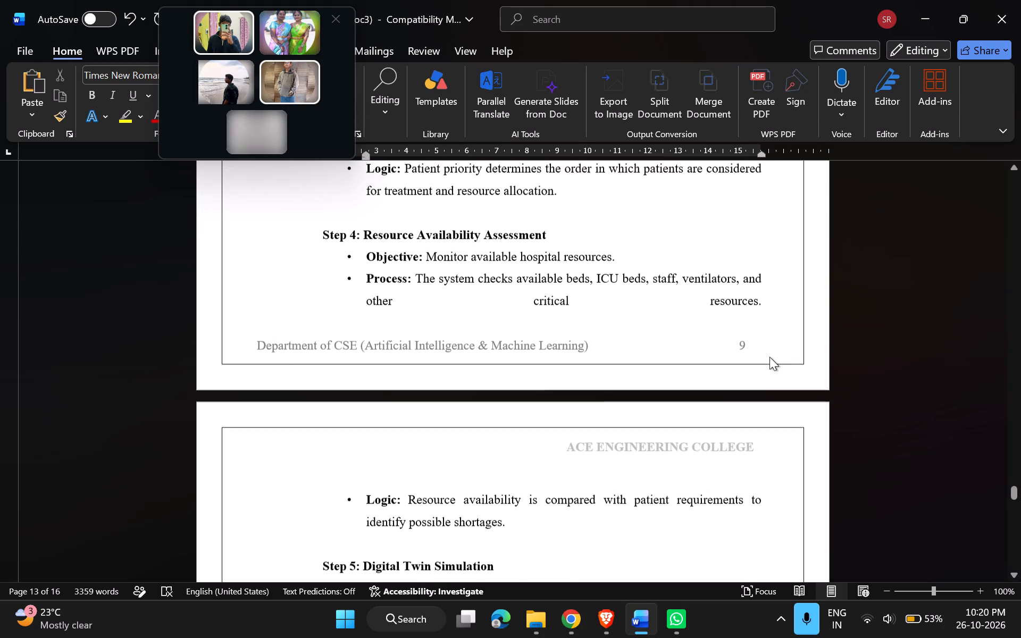
Insert a paragraph break after "resources." in Step 4's Process bullet to close the stretched word gaps.
{"action": "left_click", "coordinate": [772, 303]}
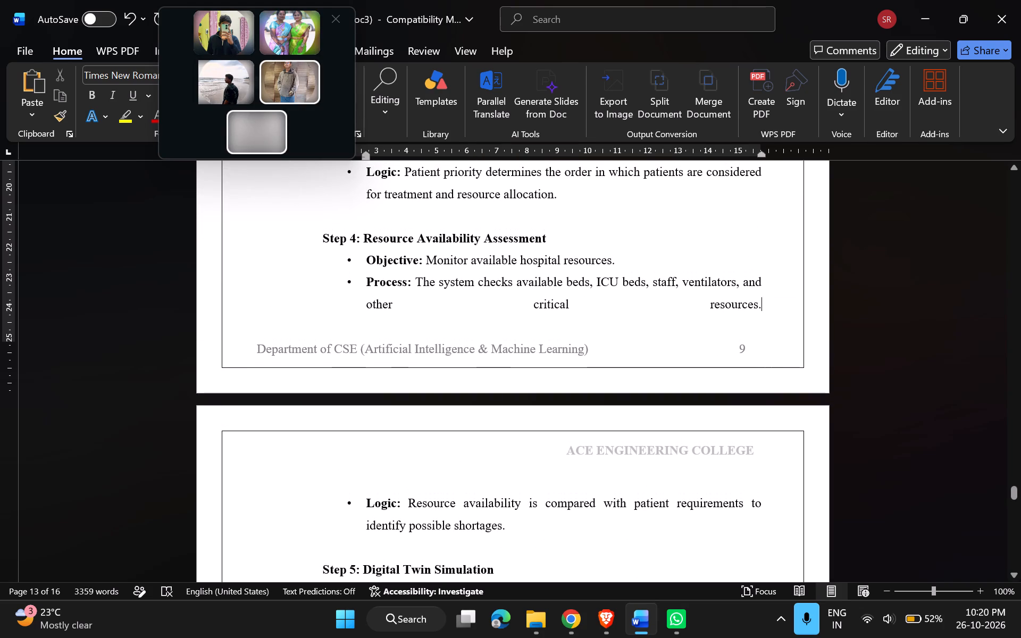
{"action": "key", "text": "Return"}
Look back from Algorithm Step 3 through the Literature Review entries to its first title for other stretched lines.
{"action": "scroll", "coordinate": [772, 303], "scroll_direction": "up", "scroll_amount": 2}
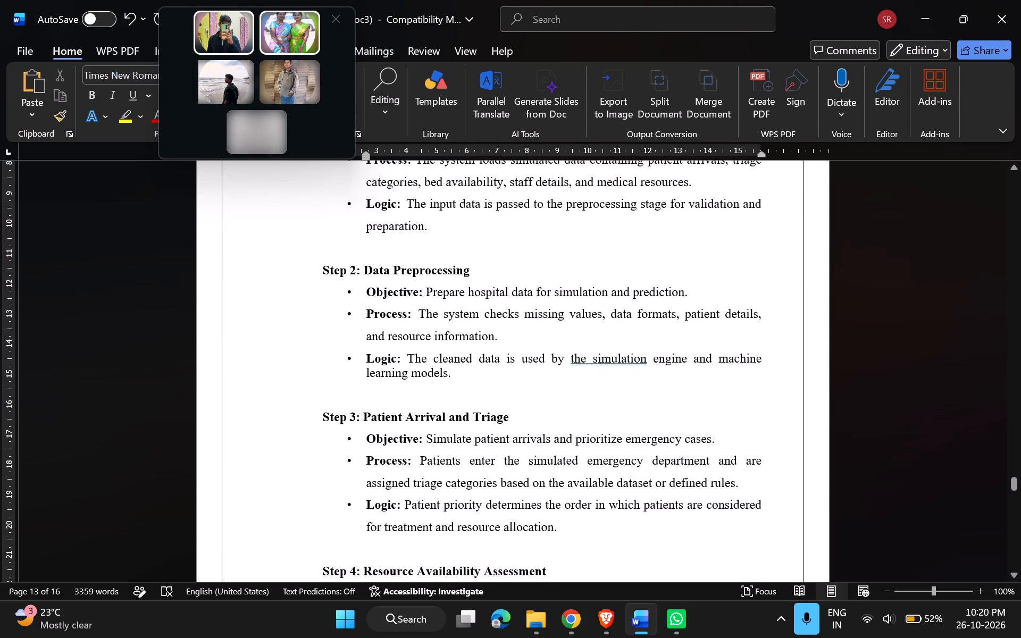
{"action": "scroll", "coordinate": [772, 303], "scroll_direction": "up", "scroll_amount": 2}
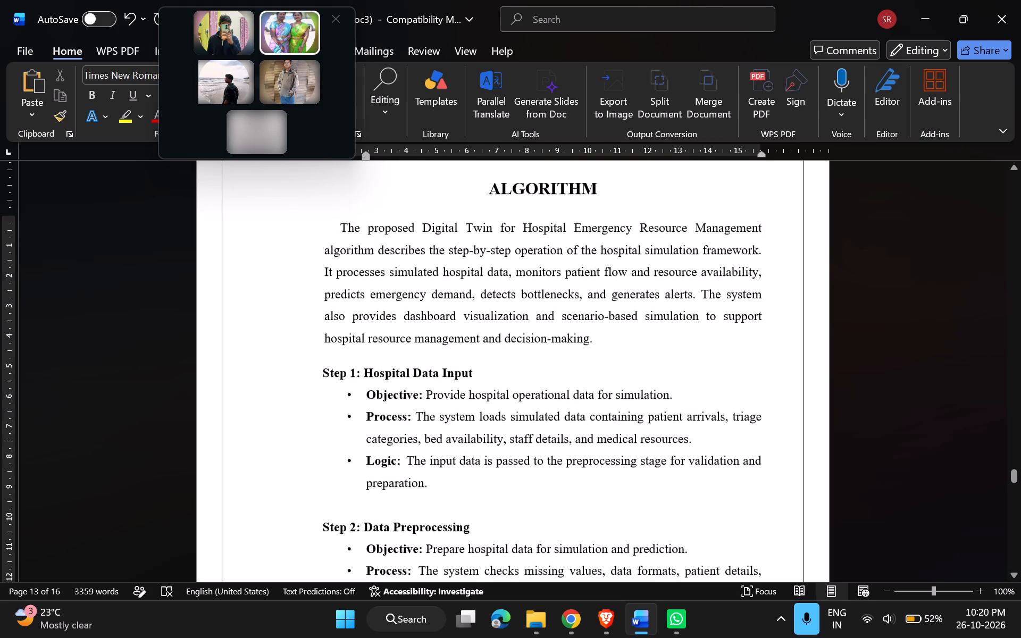
{"action": "scroll", "coordinate": [772, 303], "scroll_direction": "up", "scroll_amount": 4}
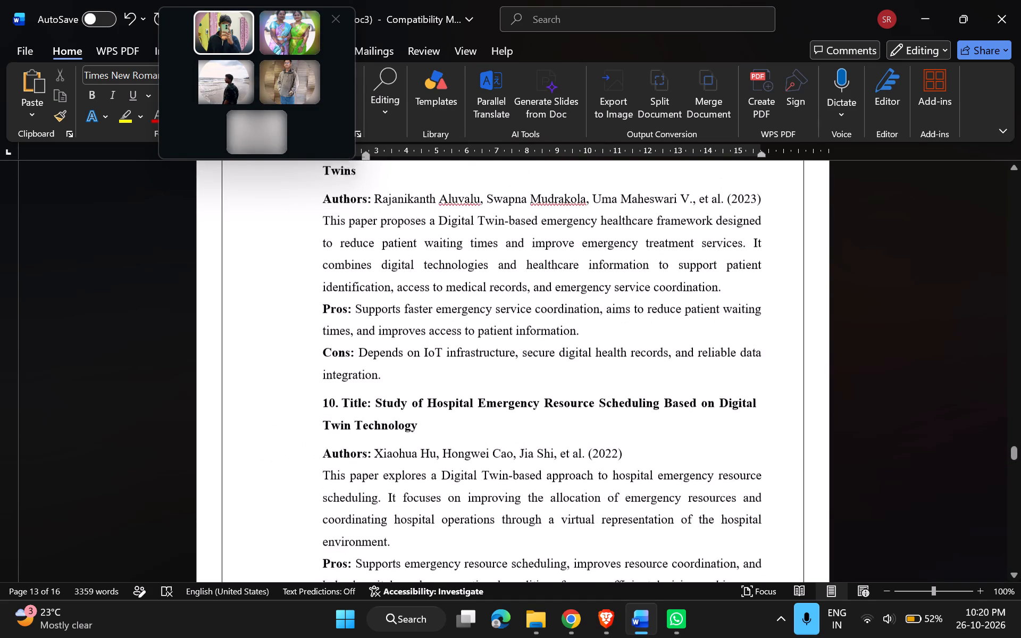
{"action": "scroll", "coordinate": [772, 303], "scroll_direction": "up", "scroll_amount": 2}
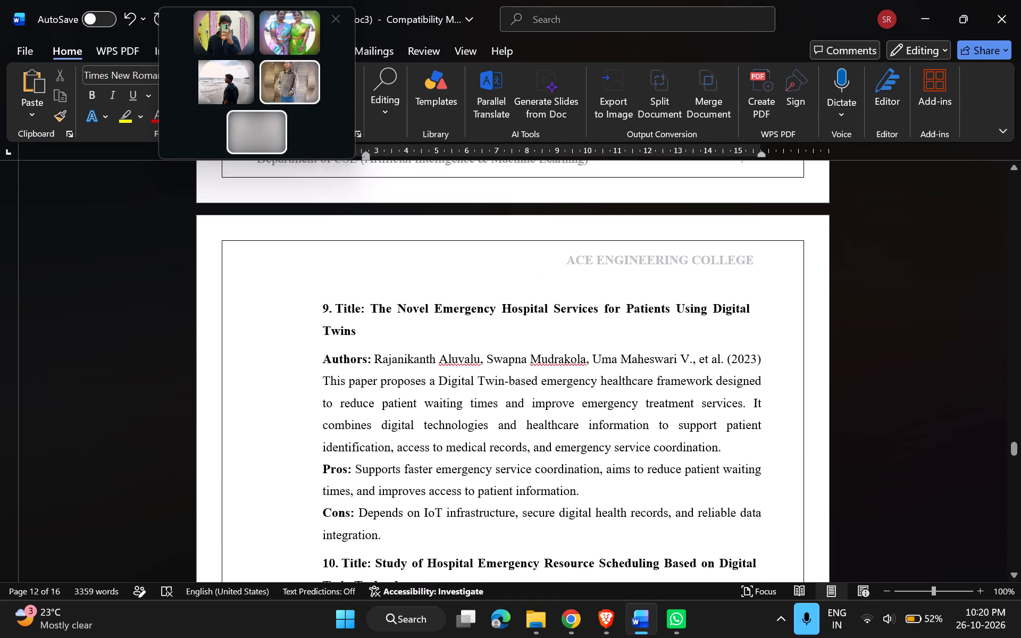
{"action": "scroll", "coordinate": [772, 303], "scroll_direction": "up", "scroll_amount": 1}
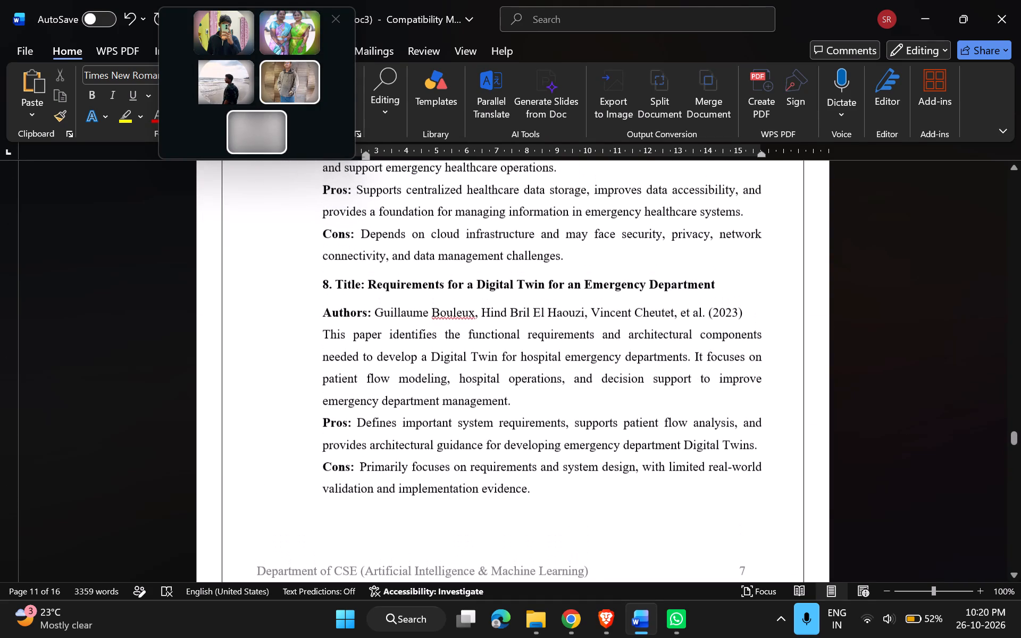
{"action": "scroll", "coordinate": [772, 303], "scroll_direction": "up", "scroll_amount": 2}
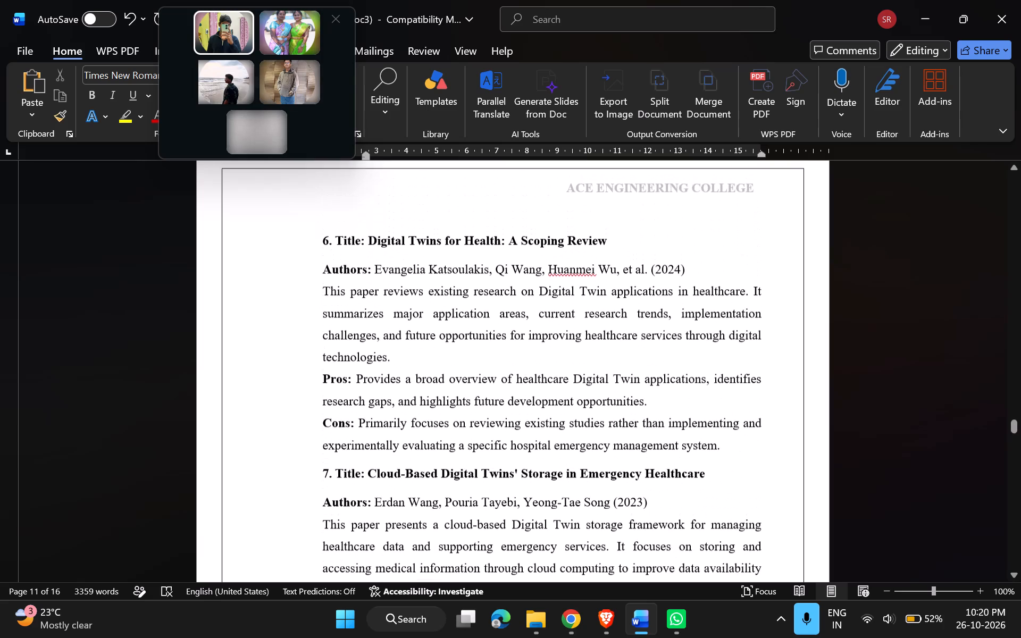
{"action": "scroll", "coordinate": [772, 303], "scroll_direction": "up", "scroll_amount": 2}
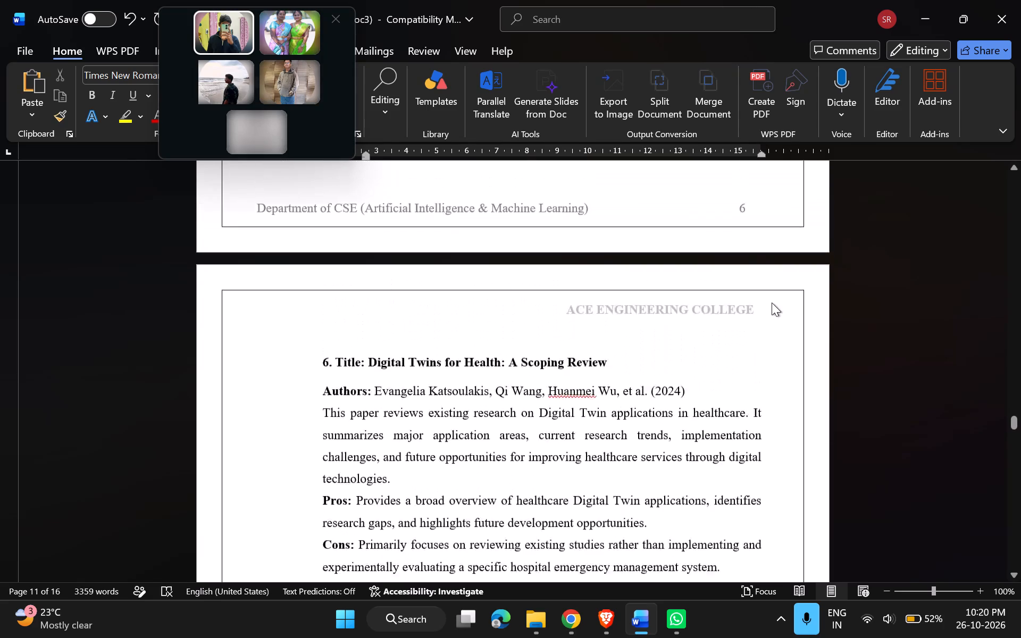
{"action": "scroll", "coordinate": [772, 303], "scroll_direction": "up", "scroll_amount": 2}
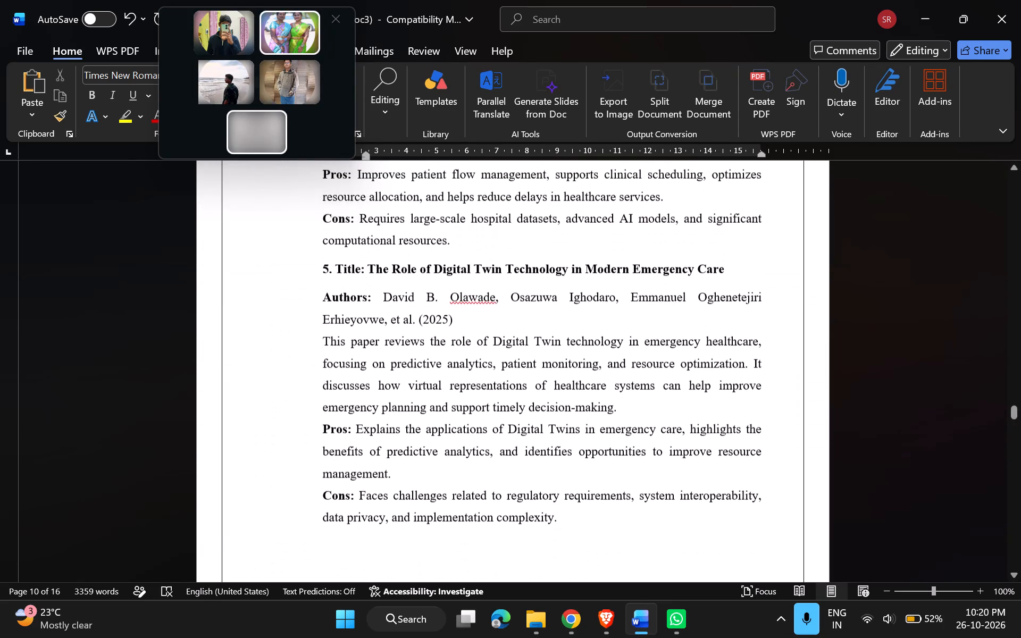
{"action": "scroll", "coordinate": [772, 303], "scroll_direction": "up", "scroll_amount": 2}
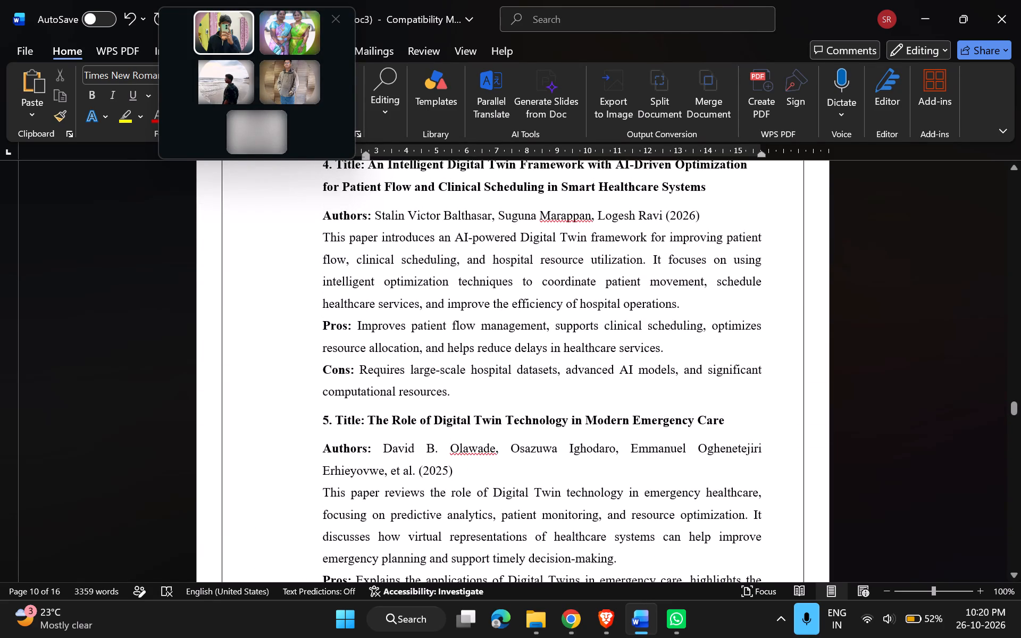
{"action": "scroll", "coordinate": [772, 303], "scroll_direction": "up", "scroll_amount": 1}
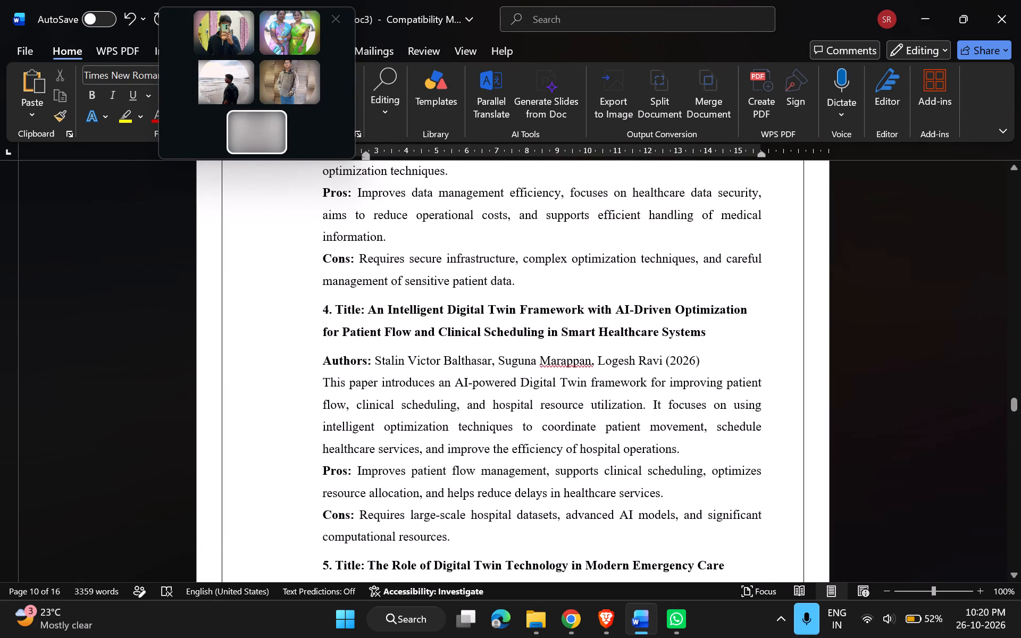
{"action": "scroll", "coordinate": [772, 303], "scroll_direction": "up", "scroll_amount": 1}
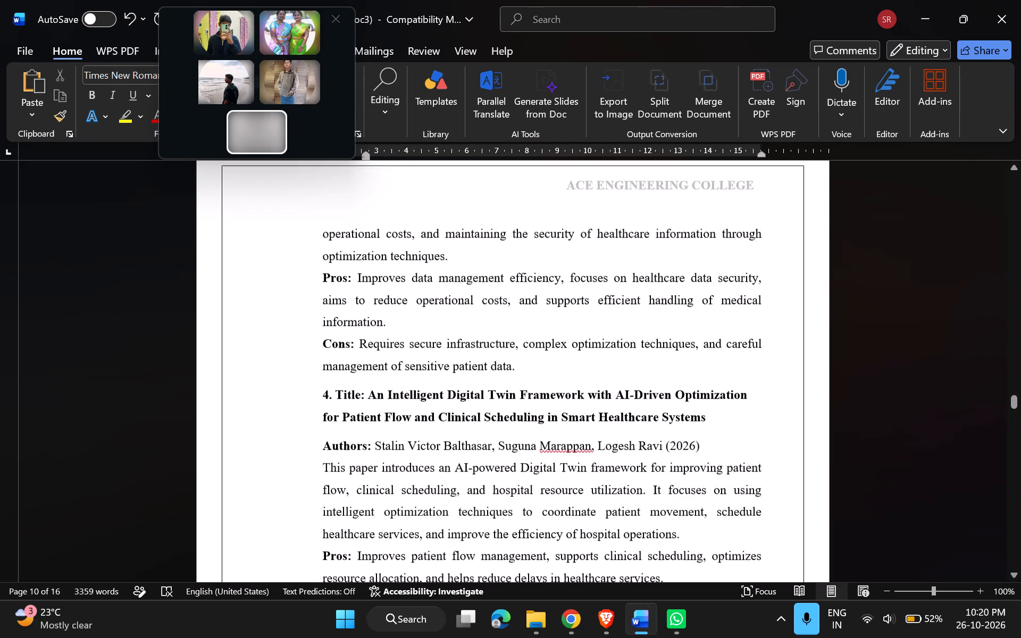
{"action": "scroll", "coordinate": [772, 303], "scroll_direction": "up", "scroll_amount": 2}
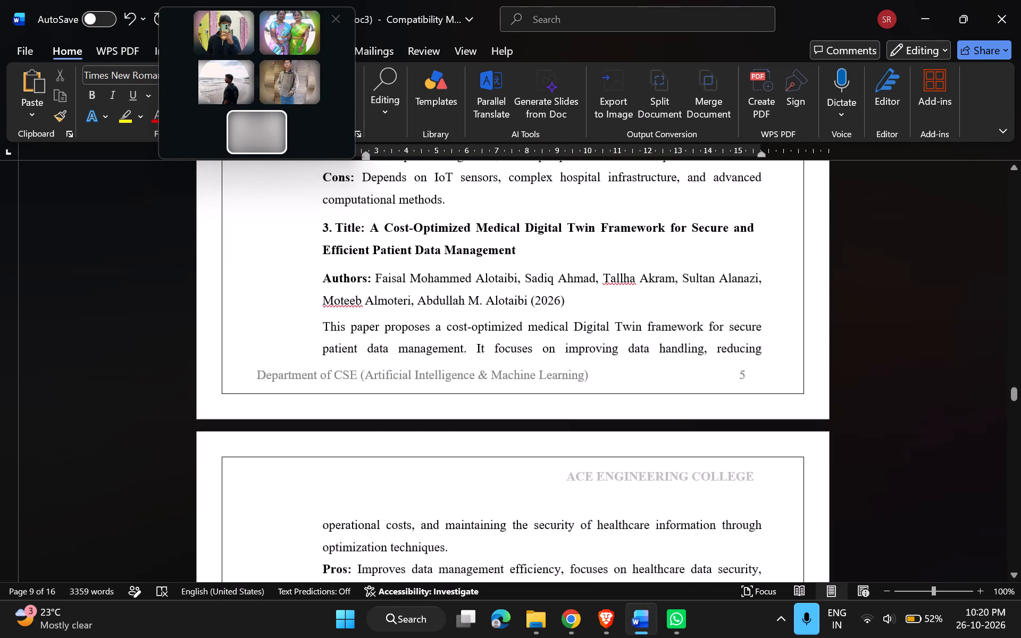
{"action": "scroll", "coordinate": [772, 303], "scroll_direction": "up", "scroll_amount": 3}
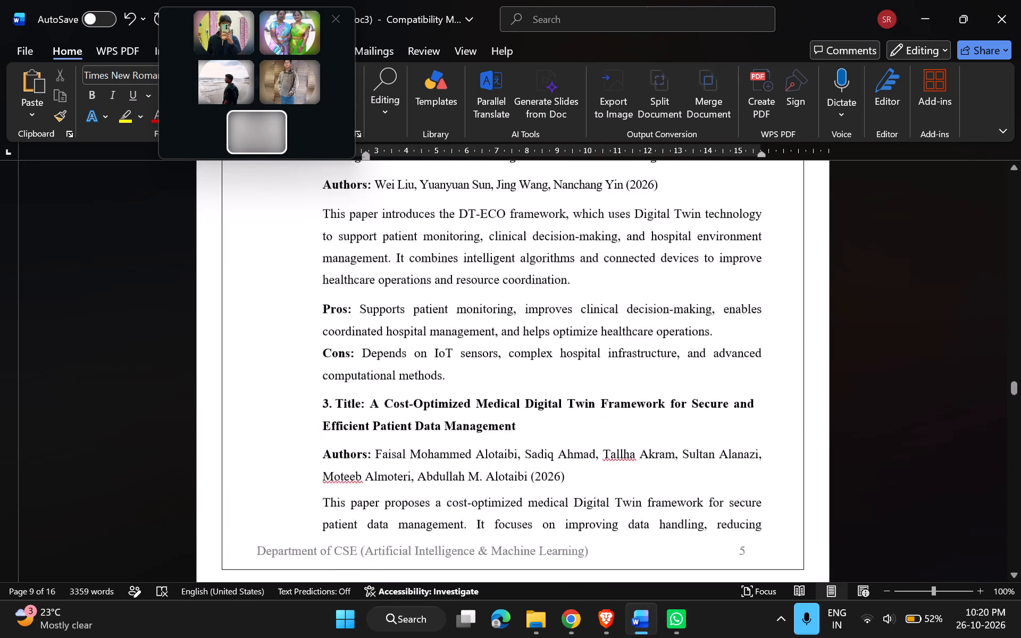
{"action": "scroll", "coordinate": [772, 303], "scroll_direction": "up", "scroll_amount": 3}
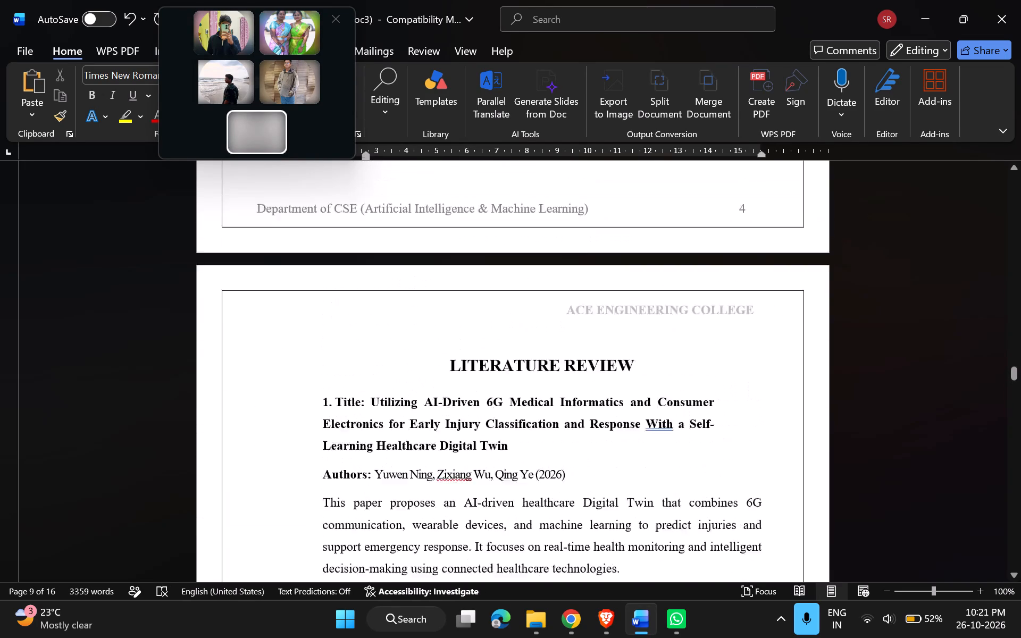
Check the pages from Proposed System back through the Introduction sections to the cover page for stretched lines.
{"action": "scroll", "coordinate": [772, 303], "scroll_direction": "up", "scroll_amount": 2}
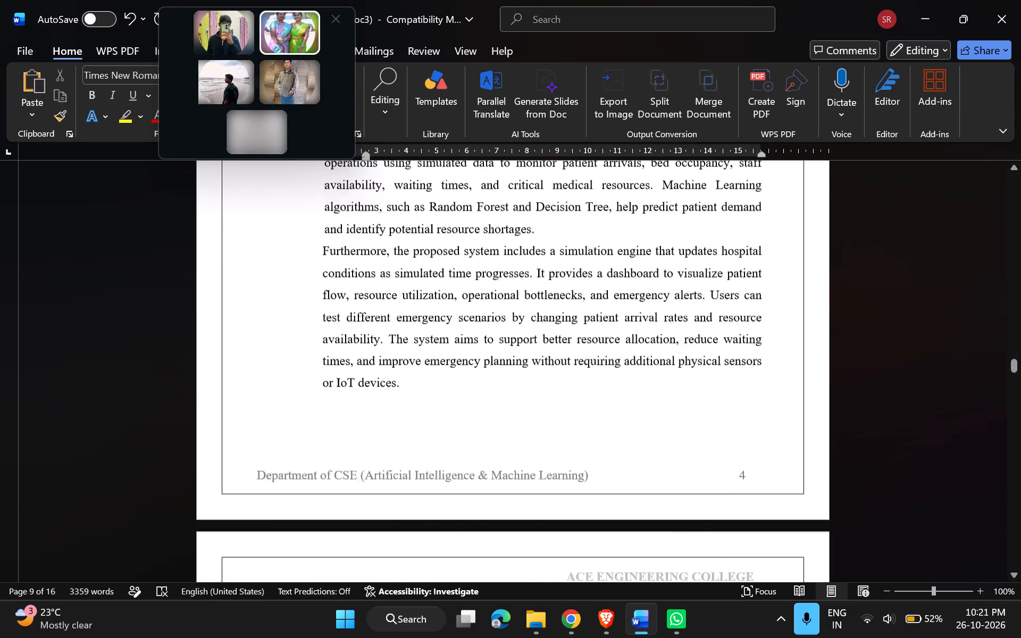
{"action": "scroll", "coordinate": [772, 303], "scroll_direction": "up", "scroll_amount": 2}
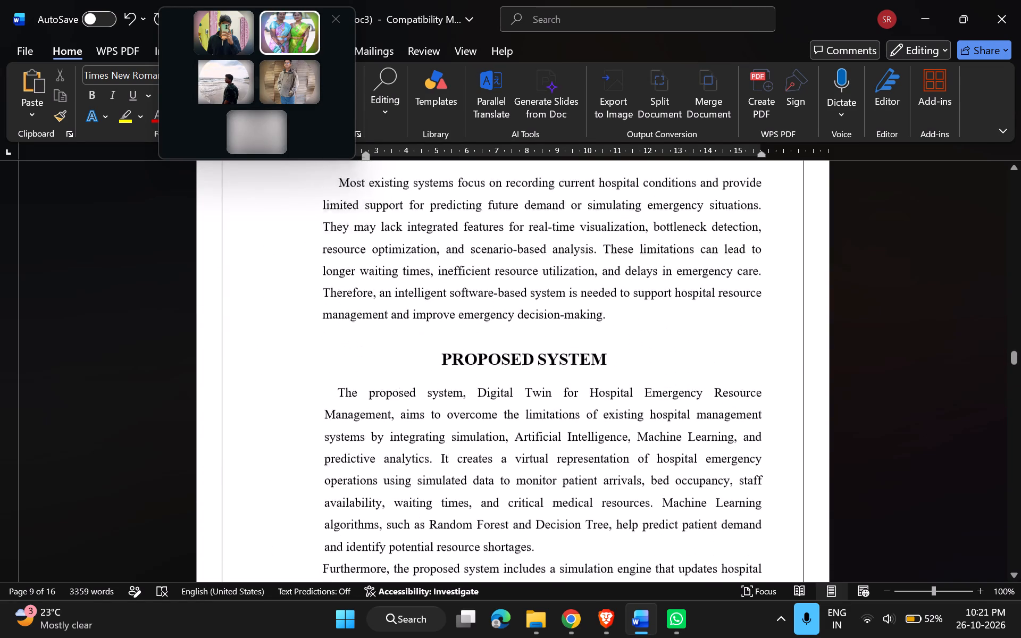
{"action": "scroll", "coordinate": [772, 303], "scroll_direction": "up", "scroll_amount": 3}
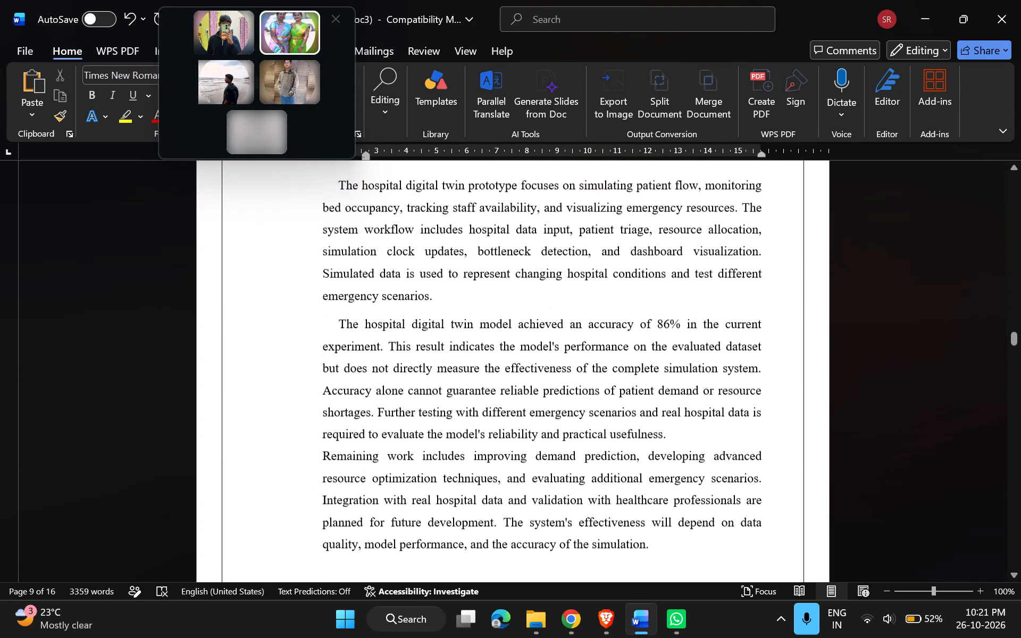
{"action": "scroll", "coordinate": [772, 303], "scroll_direction": "up", "scroll_amount": 2}
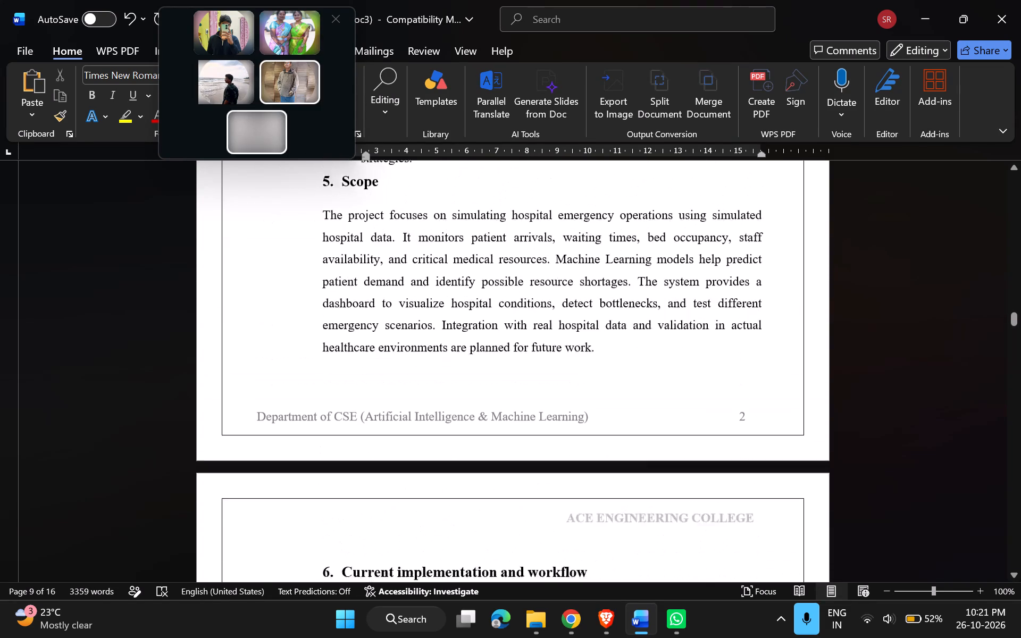
{"action": "scroll", "coordinate": [772, 303], "scroll_direction": "up", "scroll_amount": 2}
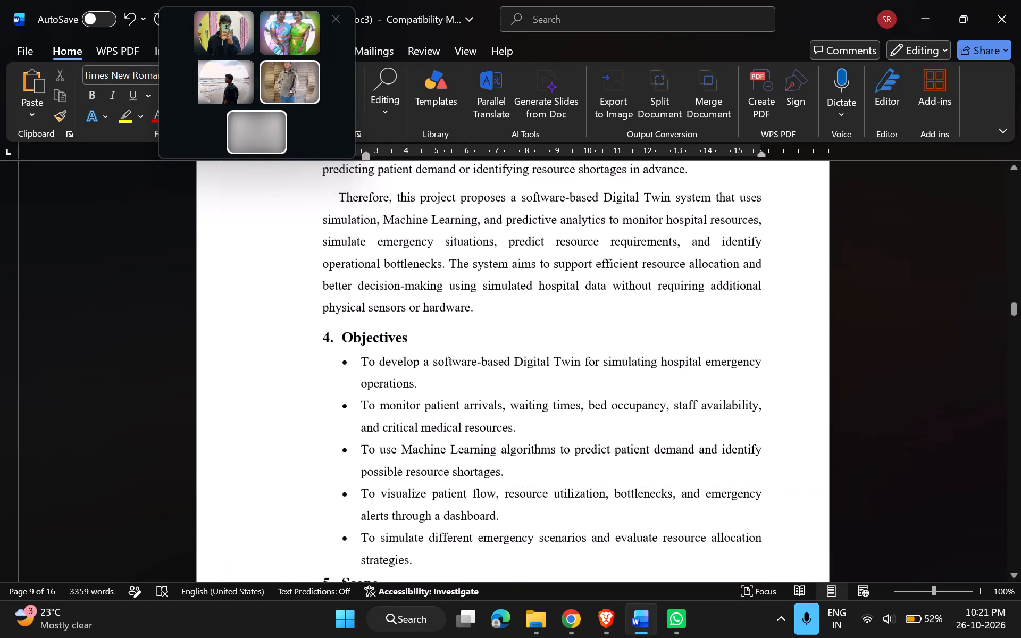
{"action": "scroll", "coordinate": [772, 303], "scroll_direction": "up", "scroll_amount": 13}
Review the report from the cover page through the Certificate, Abstract and Index to the end of the Bibliography.
{"action": "scroll", "coordinate": [772, 303], "scroll_direction": "down", "scroll_amount": 2}
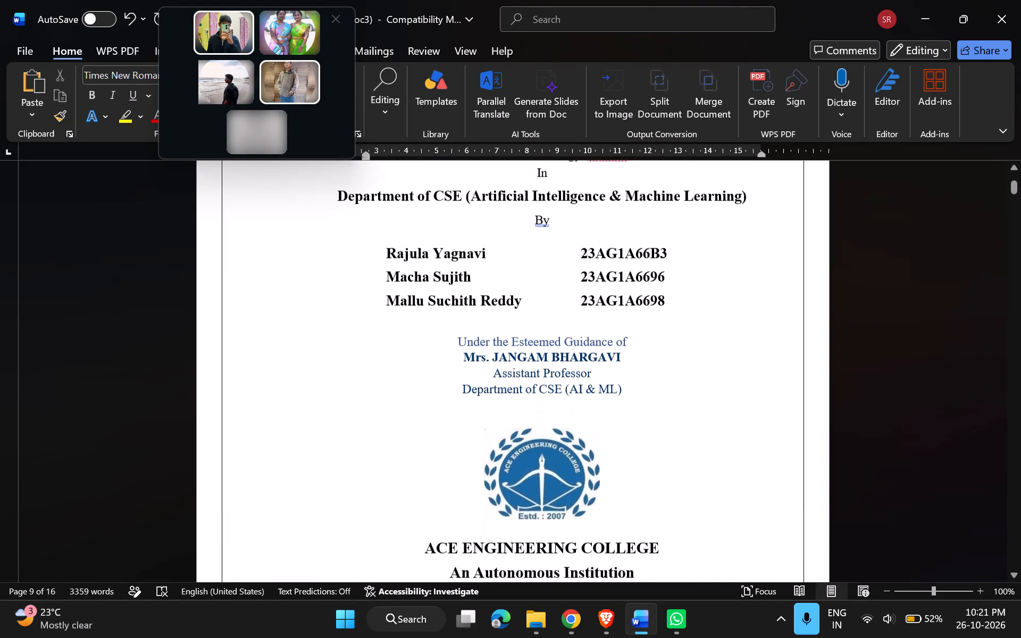
{"action": "scroll", "coordinate": [772, 303], "scroll_direction": "down", "scroll_amount": 3}
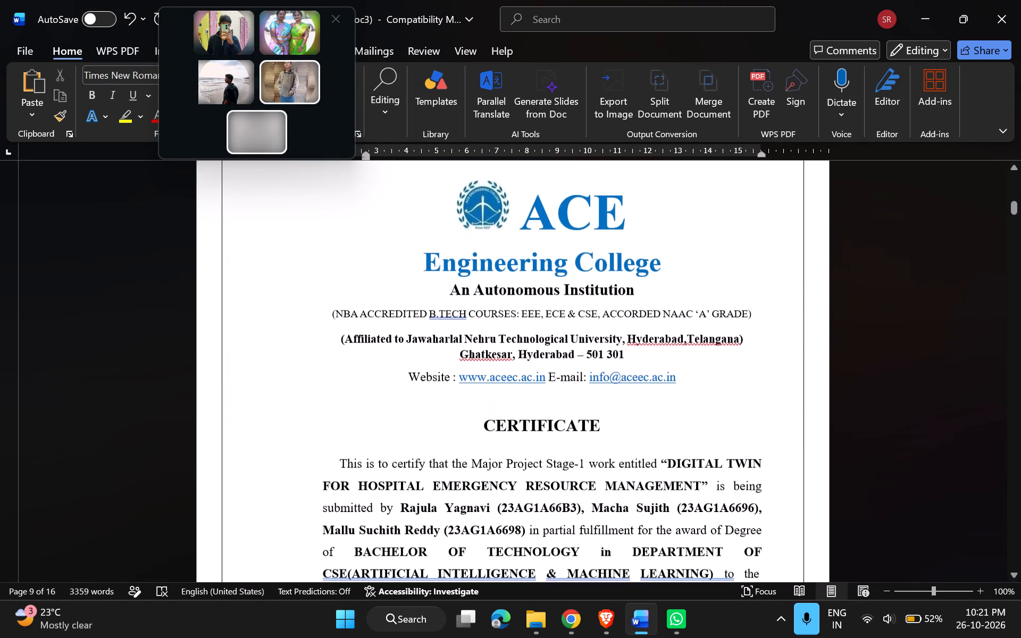
{"action": "scroll", "coordinate": [772, 303], "scroll_direction": "down", "scroll_amount": 3}
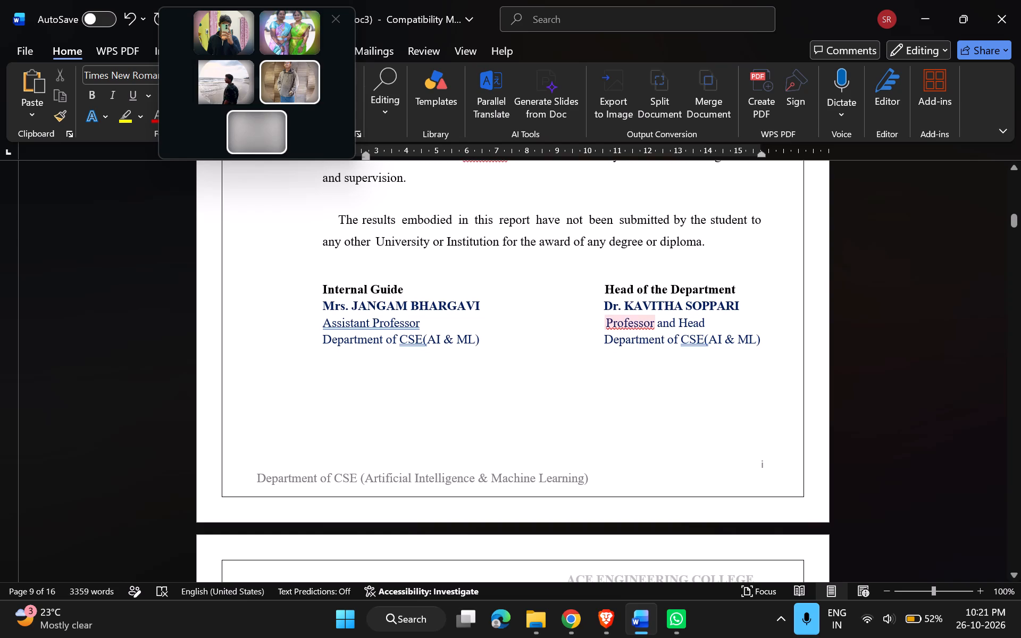
{"action": "scroll", "coordinate": [764, 418], "scroll_direction": "down", "scroll_amount": 7}
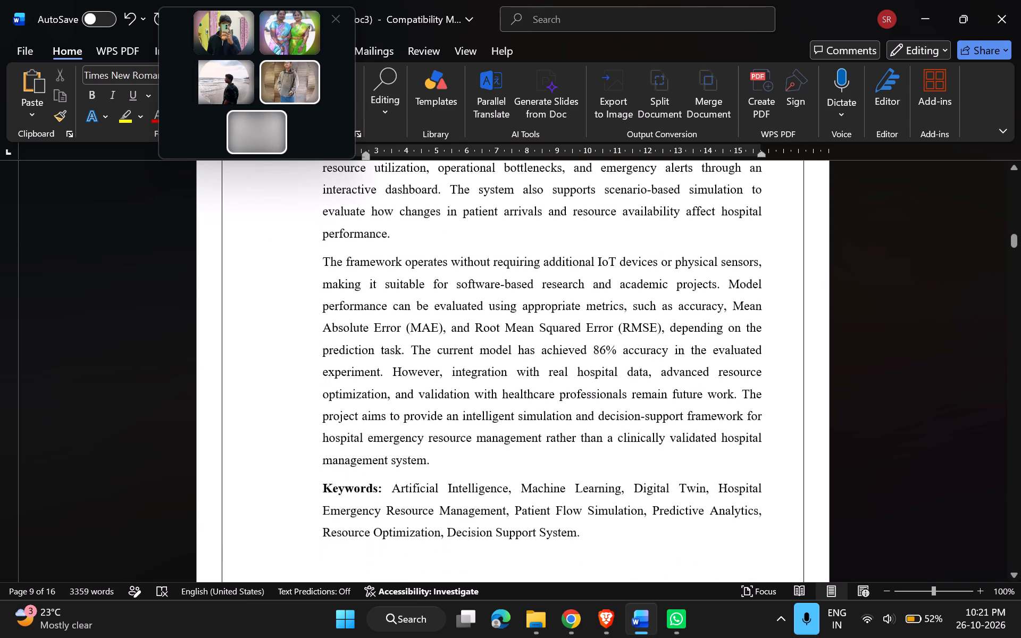
{"action": "scroll", "coordinate": [764, 418], "scroll_direction": "down", "scroll_amount": 5}
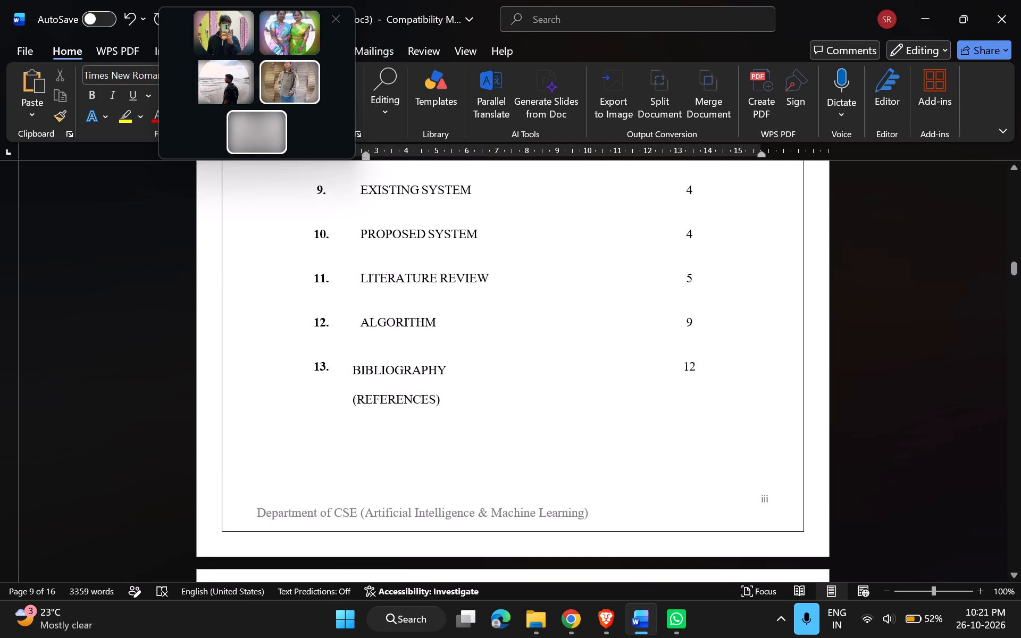
{"action": "scroll", "coordinate": [764, 418], "scroll_direction": "down", "scroll_amount": 1}
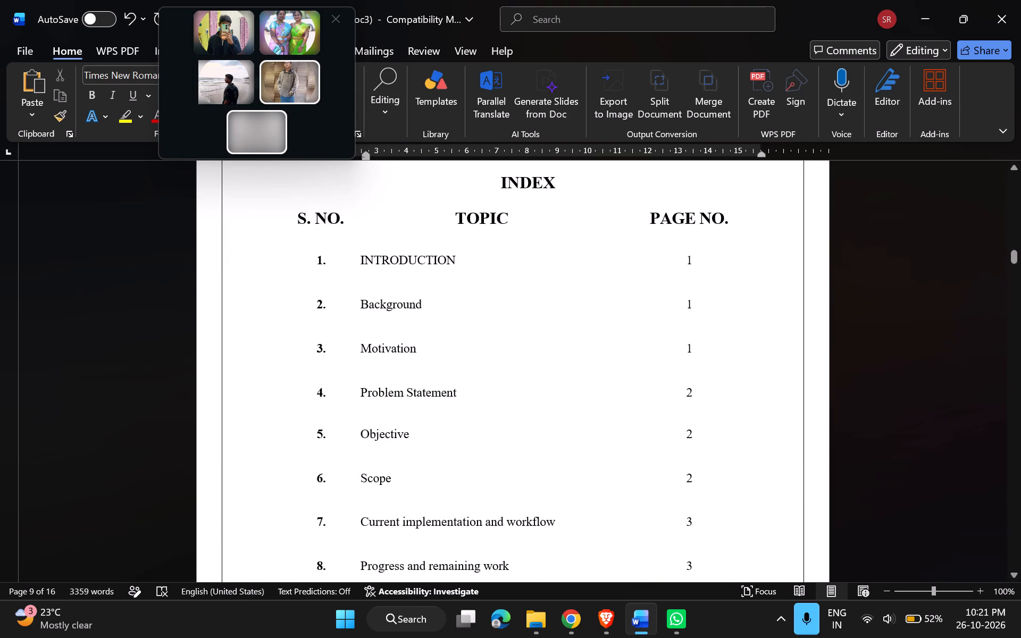
{"action": "scroll", "coordinate": [764, 418], "scroll_direction": "down", "scroll_amount": 1}
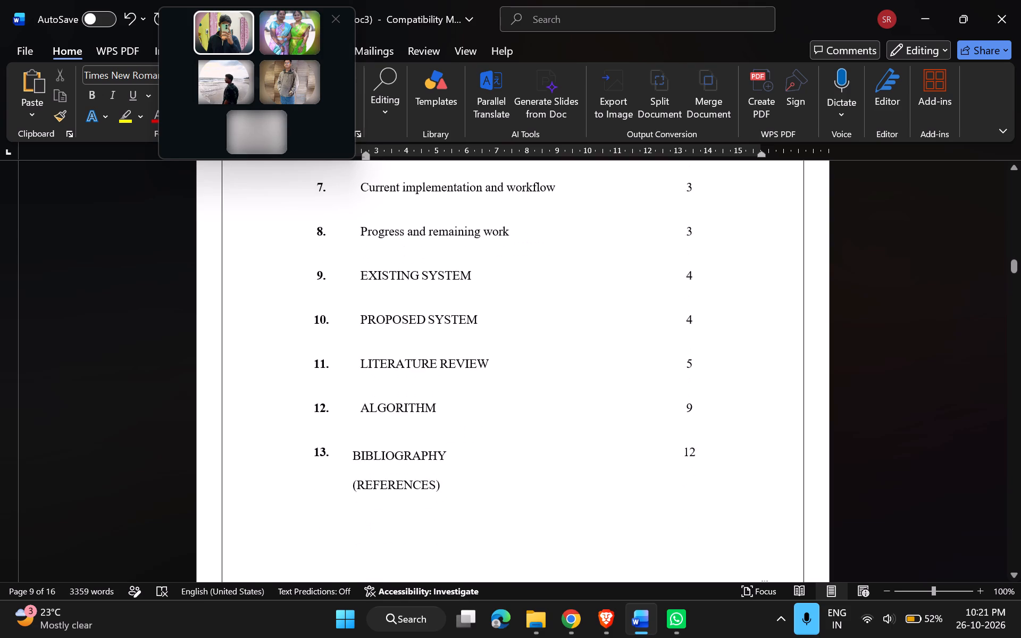
{"action": "scroll", "coordinate": [764, 418], "scroll_direction": "down", "scroll_amount": 1}
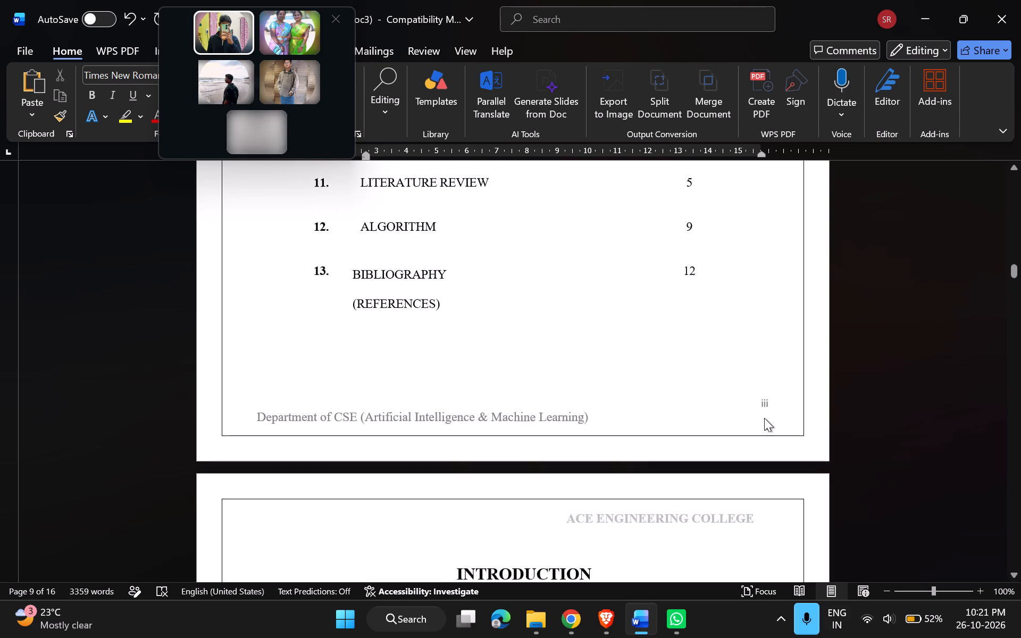
{"action": "scroll", "coordinate": [764, 418], "scroll_direction": "down", "scroll_amount": 7}
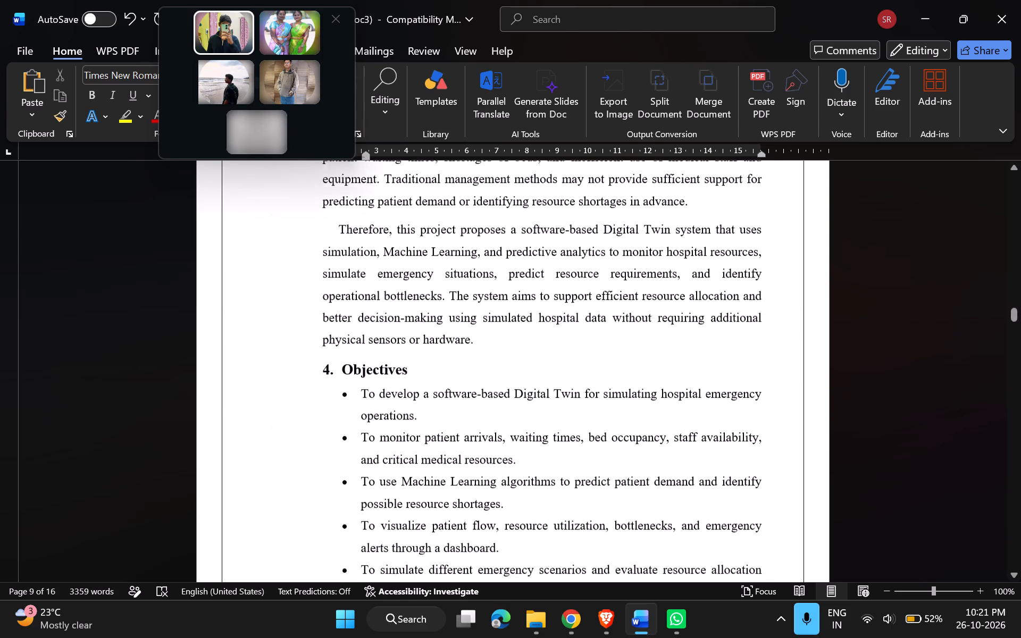
{"action": "scroll", "coordinate": [764, 418], "scroll_direction": "down", "scroll_amount": 12}
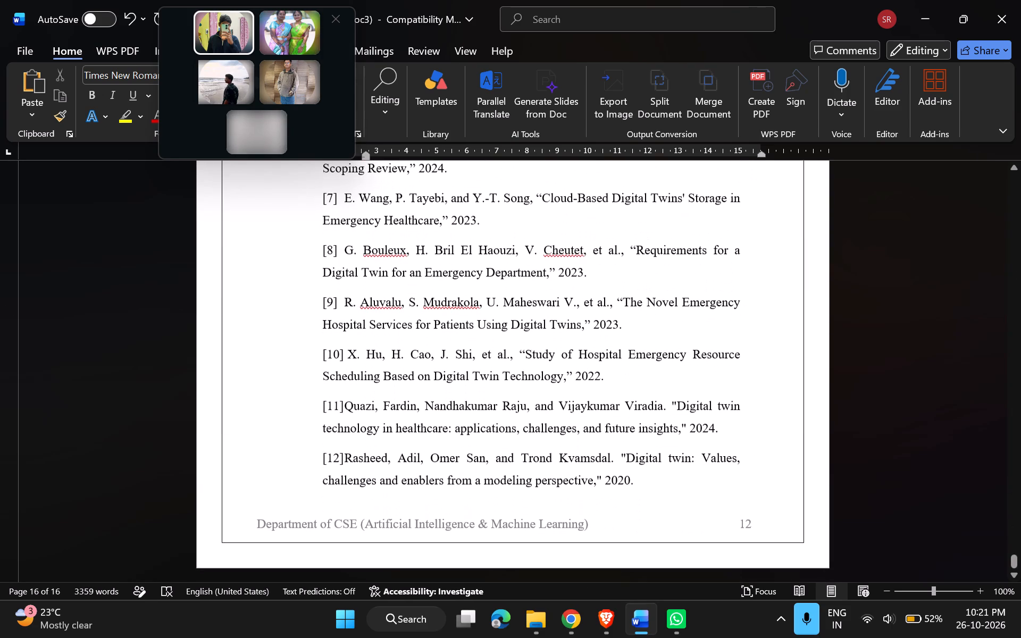
Save a copy of the report in Downloads as a Word document named "Major Project Report (B) Batch 2 )(doc4)".
{"action": "left_click", "coordinate": [23, 53]}
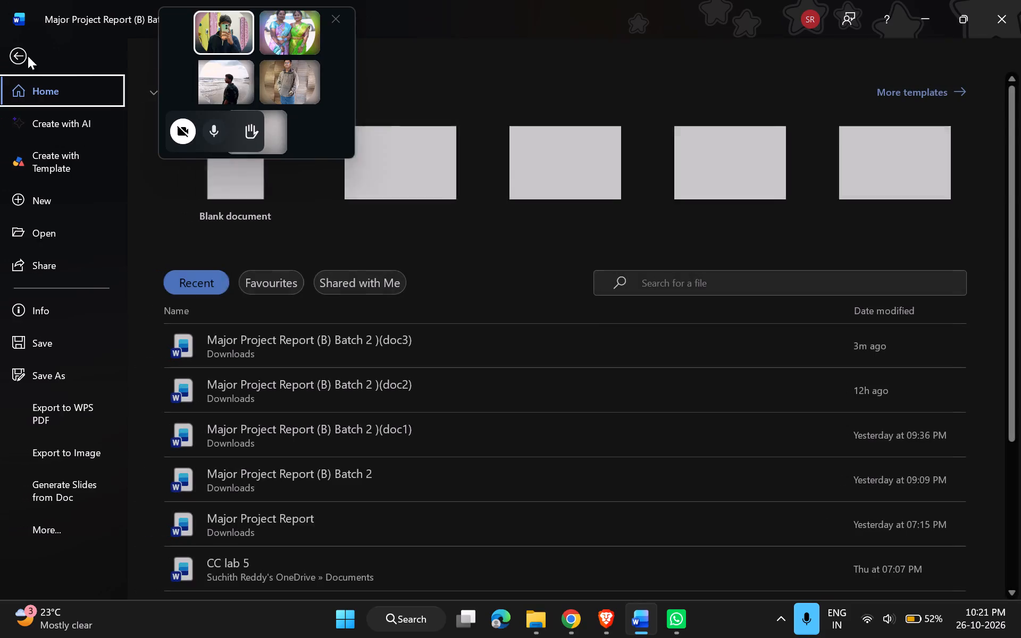
{"action": "left_click", "coordinate": [71, 383]}
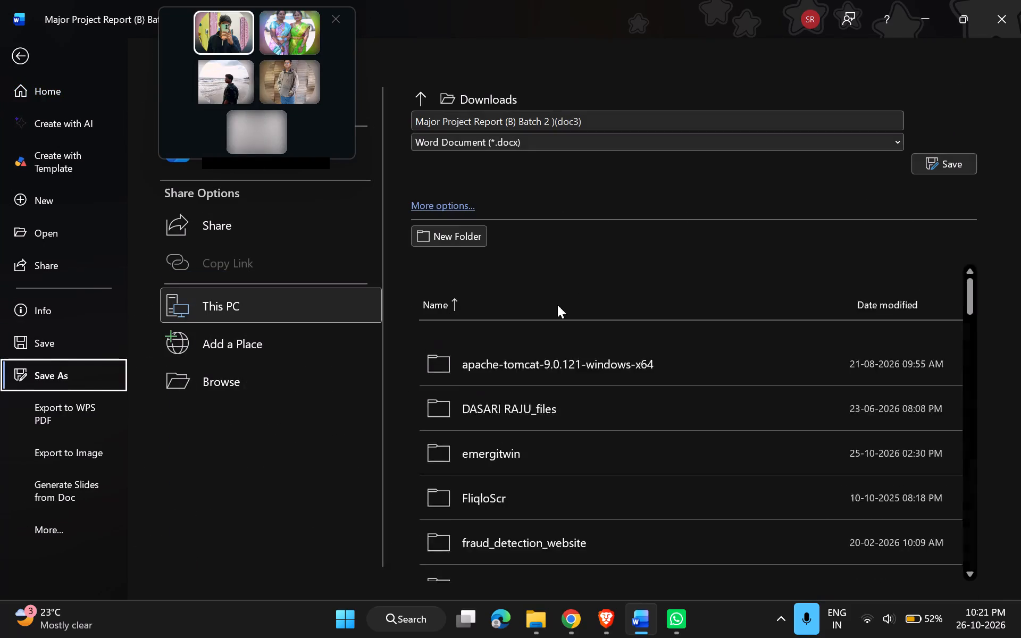
{"action": "left_click", "coordinate": [573, 119]}
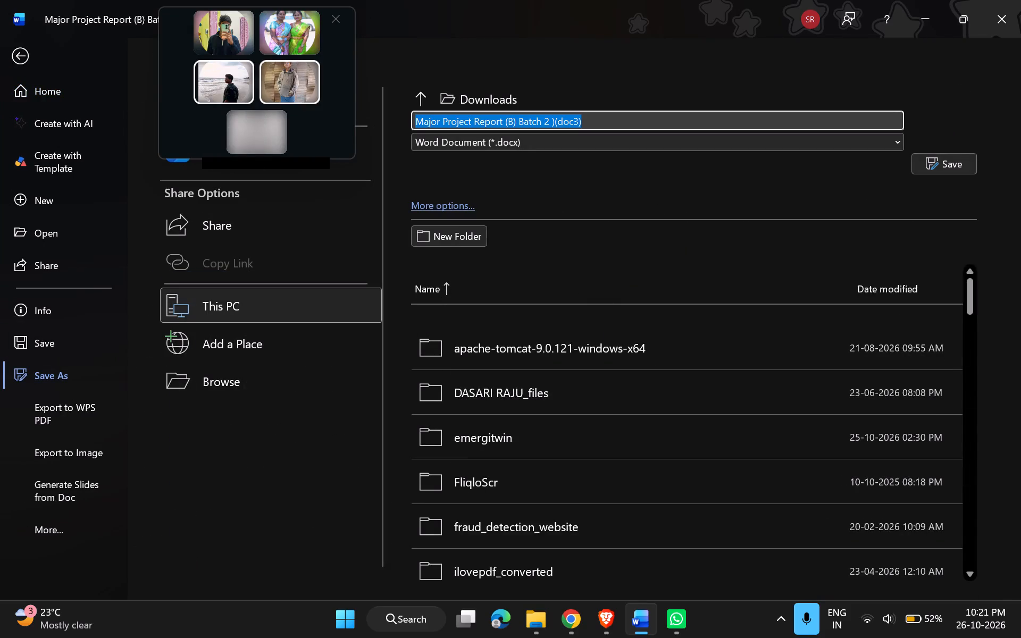
{"action": "left_click", "coordinate": [573, 119]}
{"action": "key", "text": "Right"}
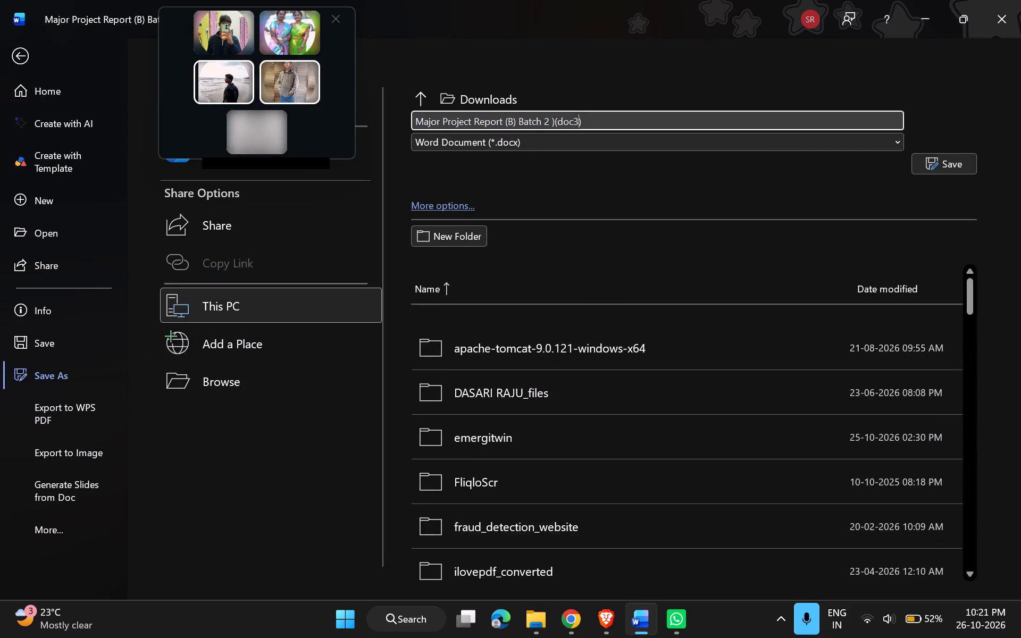
{"action": "key", "text": "BackSpace"}
{"action": "key", "text": "4"}
{"action": "left_click", "coordinate": [947, 158]}
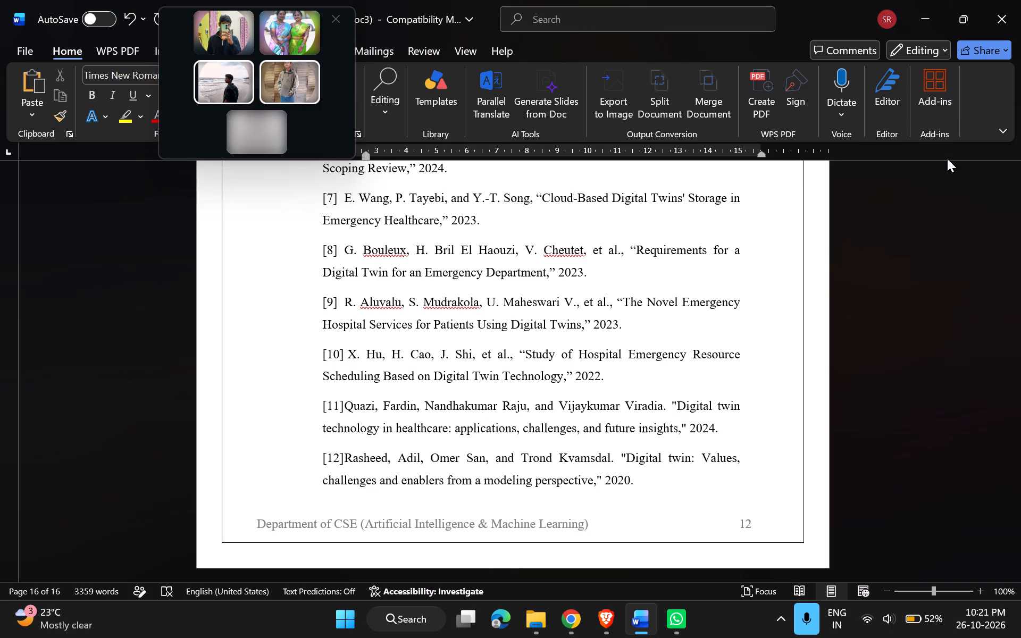
Switch to the Chrome window with the converted report PDF.
{"action": "left_click", "coordinate": [567, 616]}
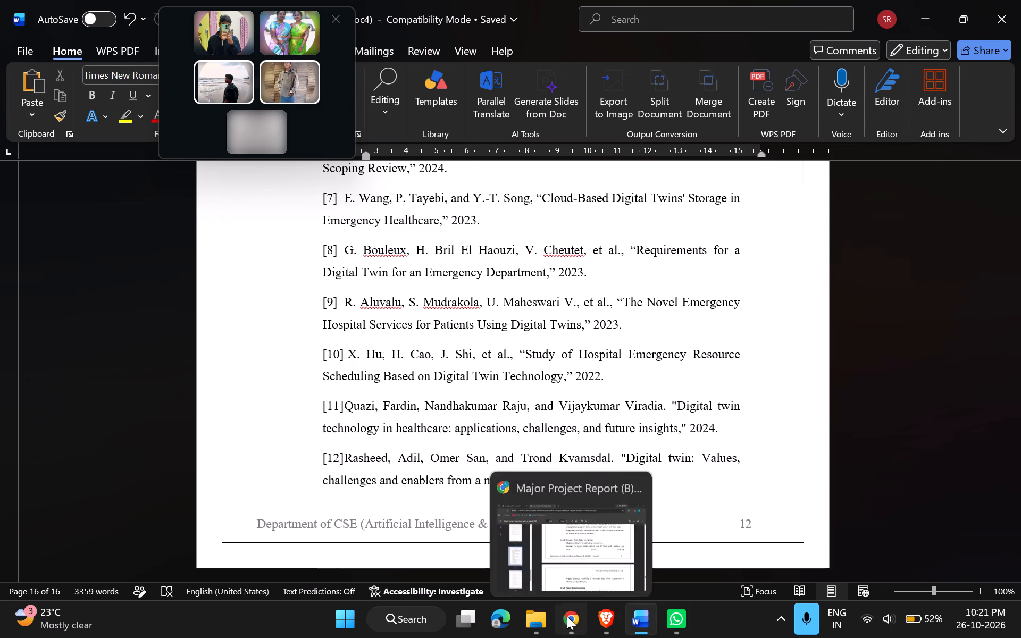
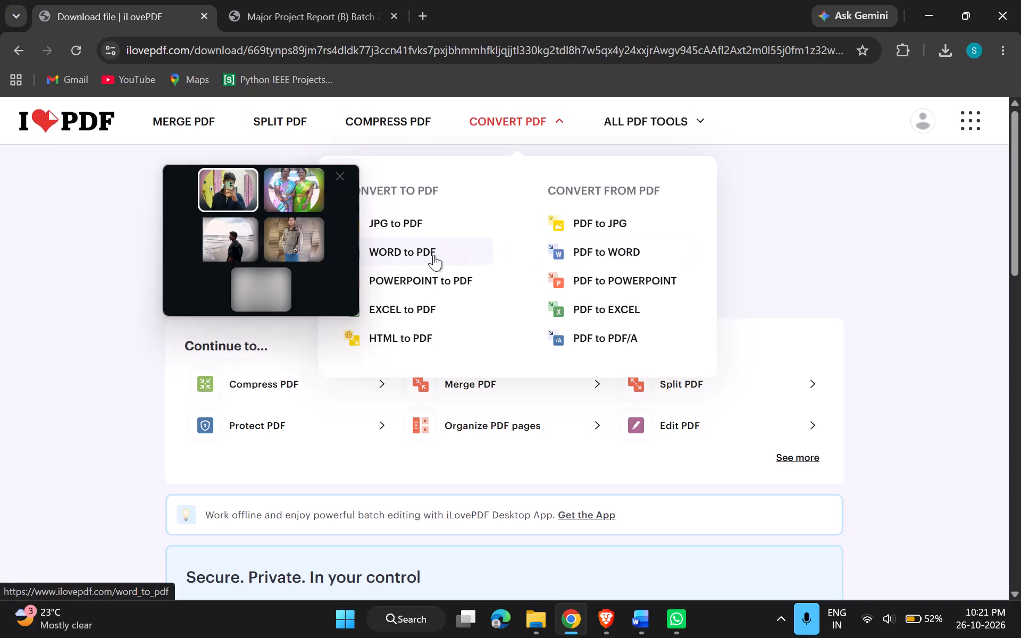
Open the iLovePDF Word to PDF converter.
{"action": "left_click", "coordinate": [433, 255]}
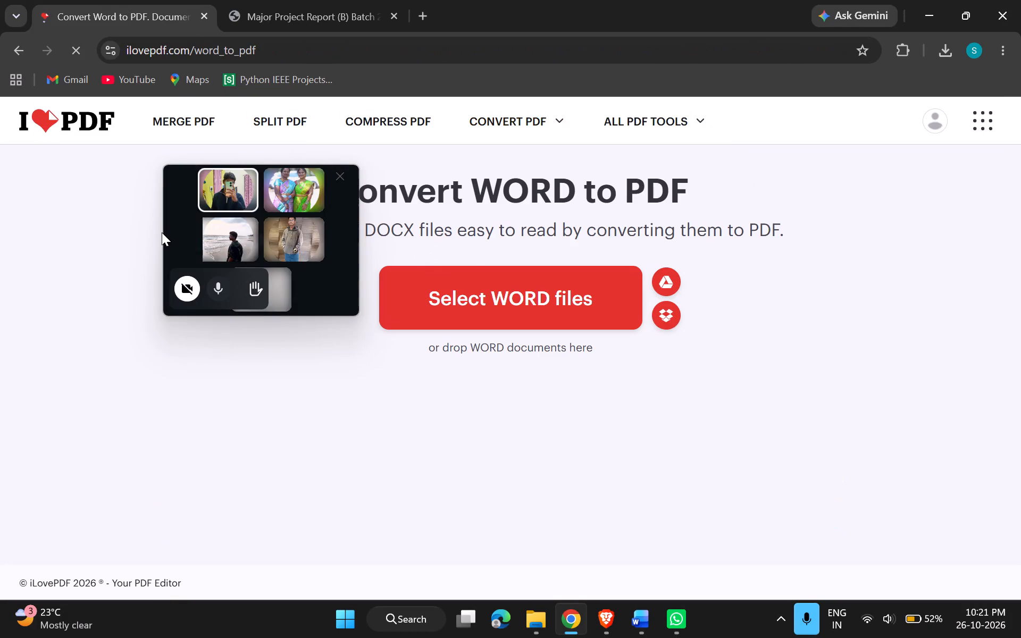
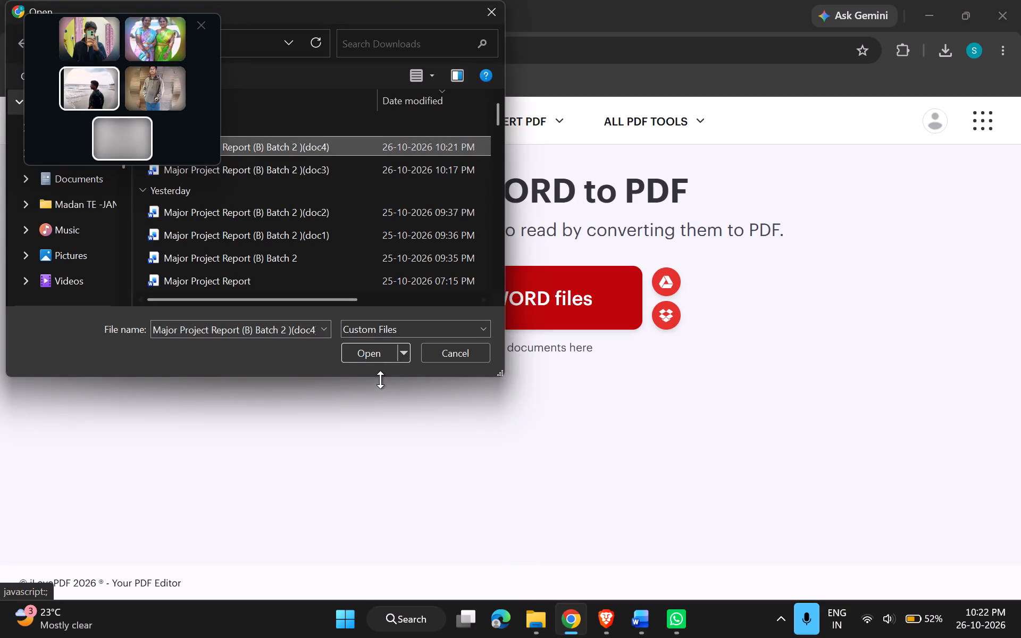
Load the doc4 version of the Major Project Report into the converter and convert it to PDF.
{"action": "left_click", "coordinate": [367, 351]}
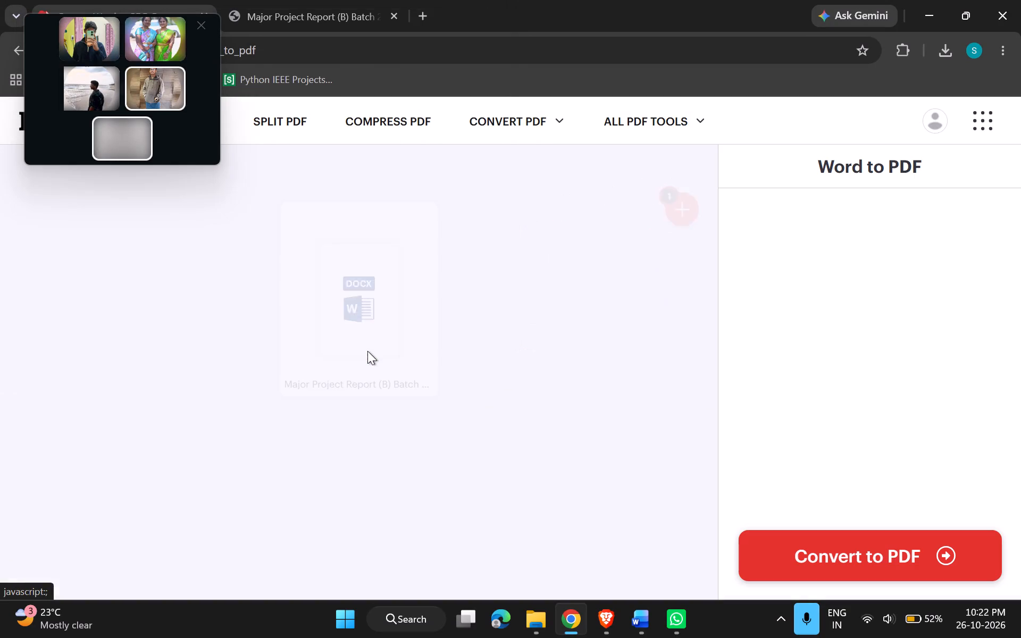
{"action": "left_click", "coordinate": [843, 565]}
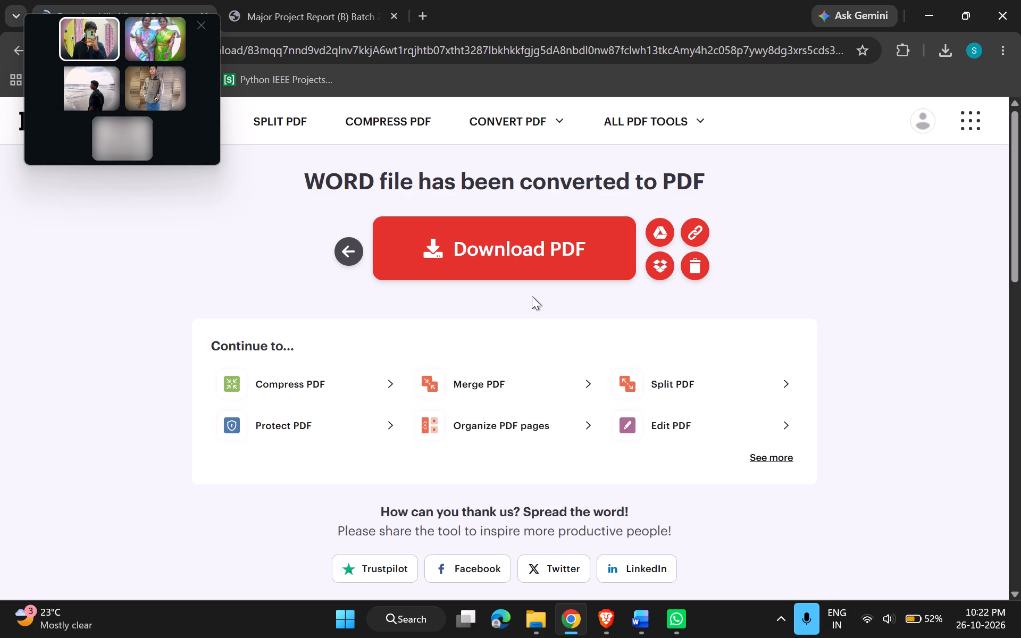
Download the converted doc4 PDF and open the downloaded file.
{"action": "left_click", "coordinate": [498, 246]}
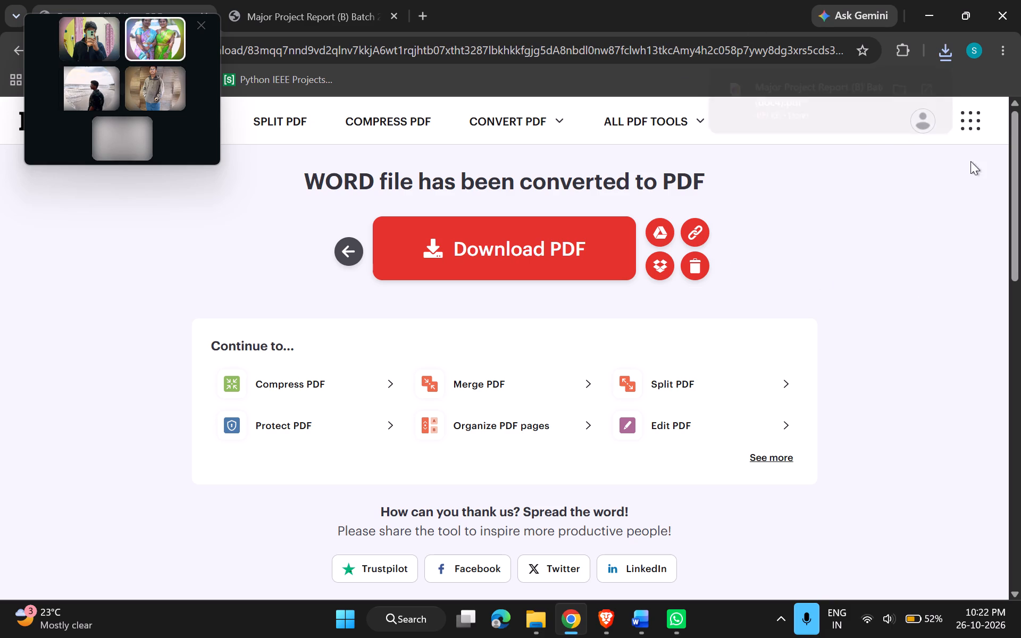
{"action": "left_click", "coordinate": [849, 92]}
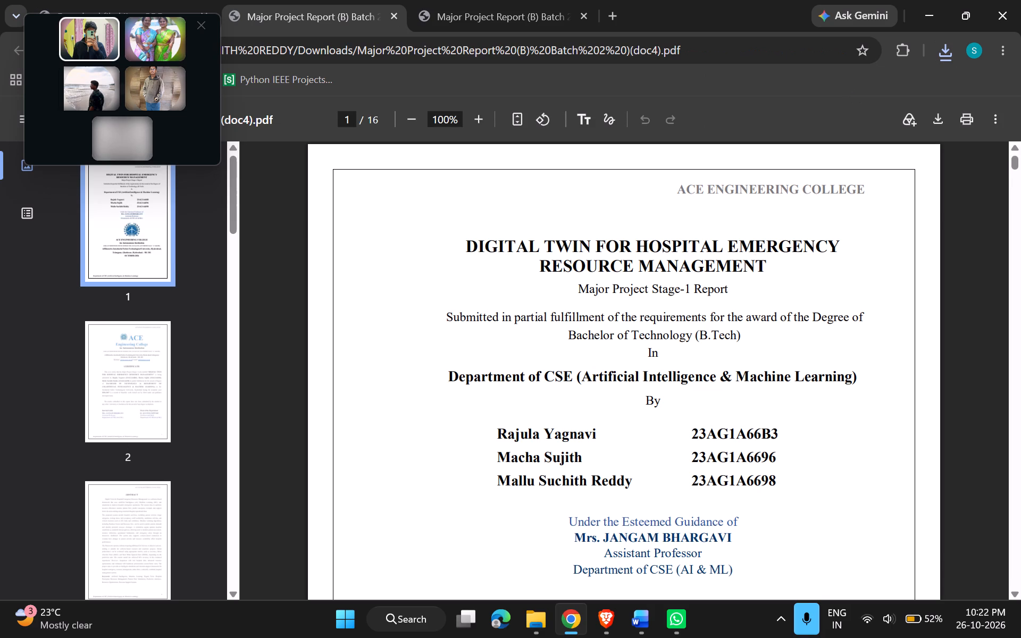
Review the layout and line spacing of the title page, certificate, abstract and index in the doc4 PDF.
{"action": "scroll", "coordinate": [514, 236], "scroll_direction": "down", "scroll_amount": 5}
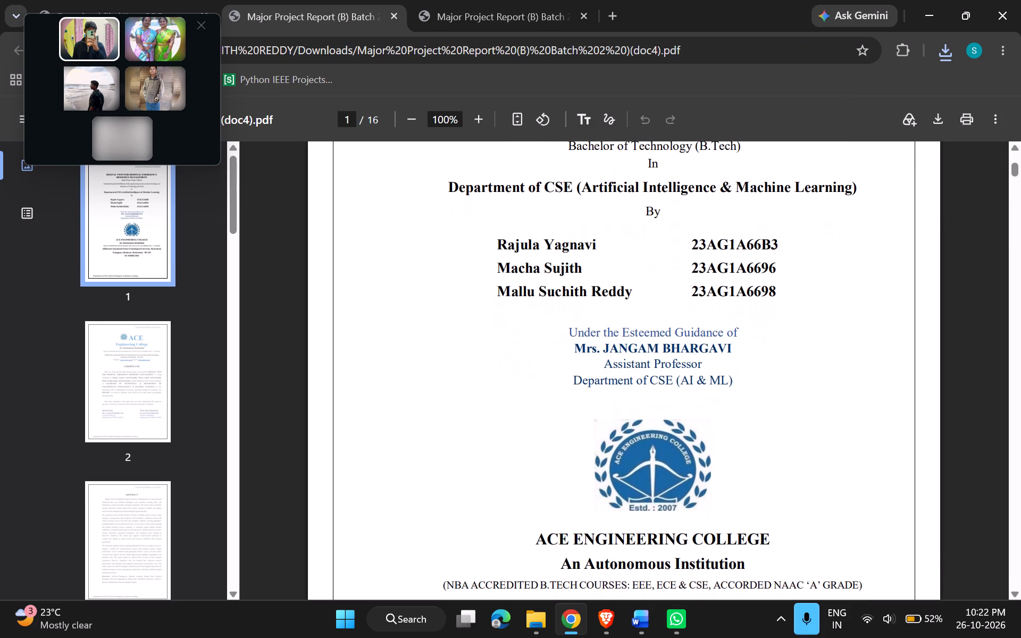
{"action": "scroll", "coordinate": [514, 236], "scroll_direction": "down", "scroll_amount": 9}
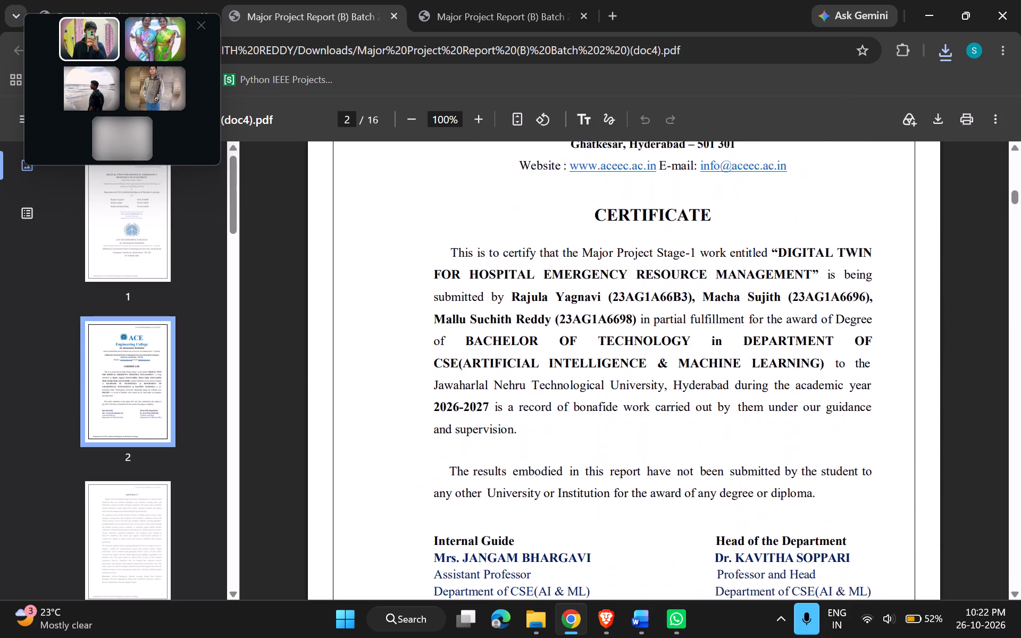
{"action": "scroll", "coordinate": [514, 236], "scroll_direction": "down", "scroll_amount": 1}
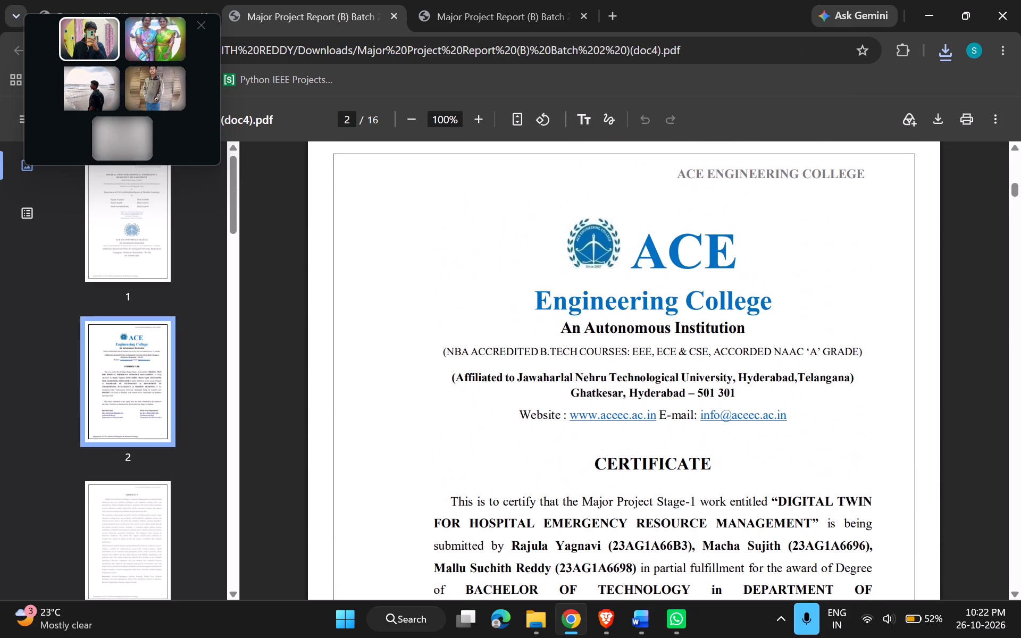
{"action": "scroll", "coordinate": [514, 236], "scroll_direction": "down", "scroll_amount": 1}
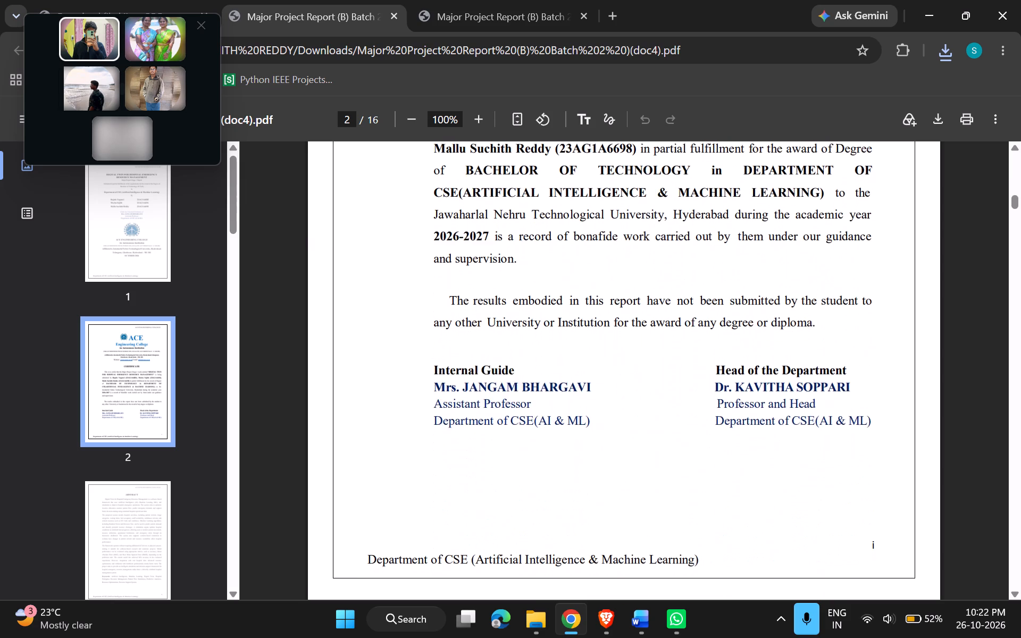
{"action": "scroll", "coordinate": [514, 236], "scroll_direction": "down", "scroll_amount": 7}
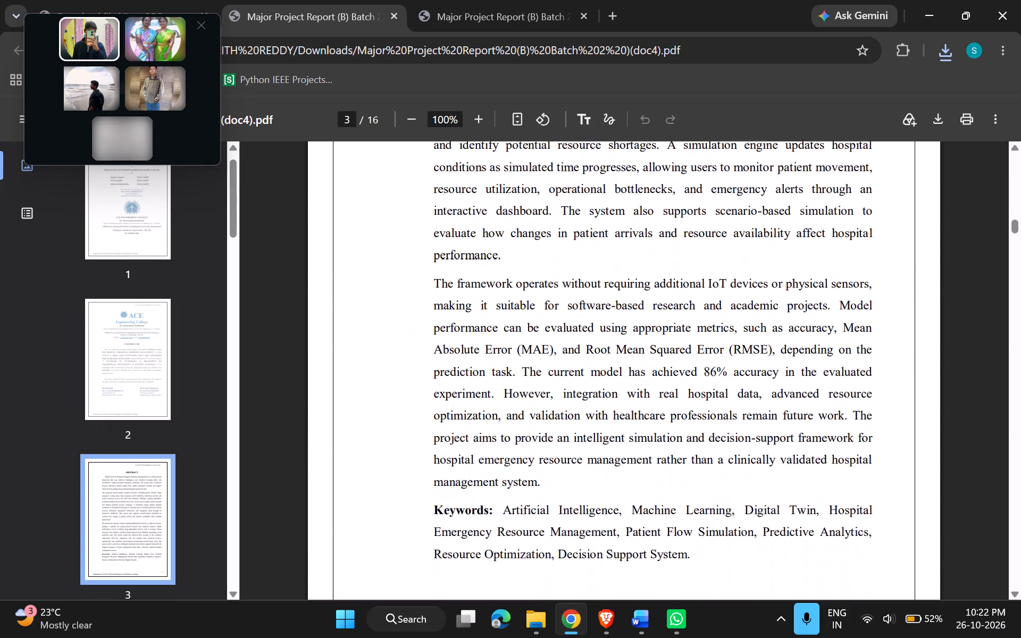
{"action": "scroll", "coordinate": [514, 236], "scroll_direction": "down", "scroll_amount": 9}
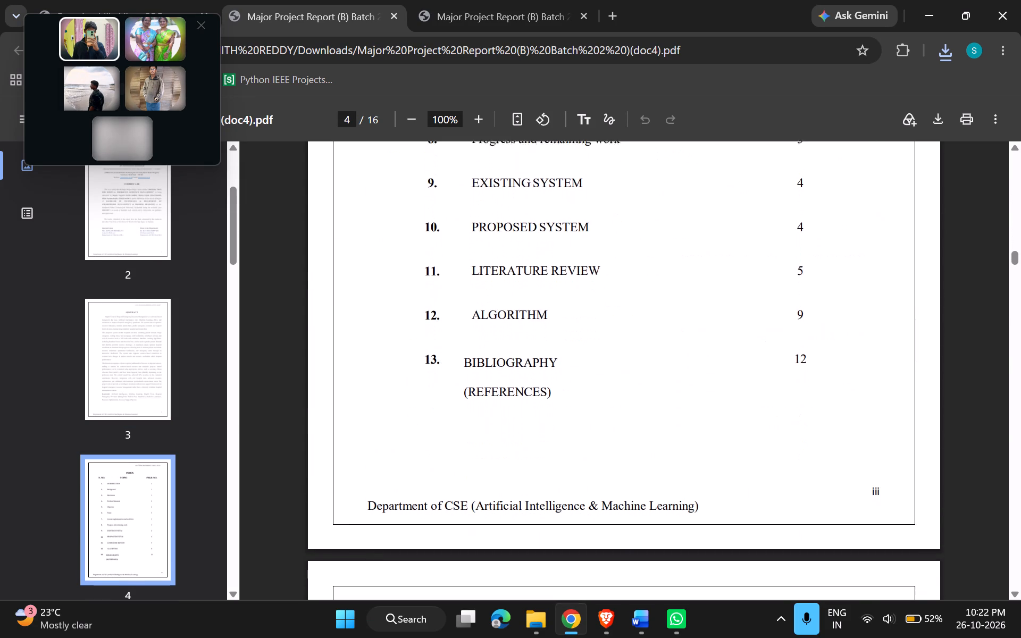
Check the formatting of the introduction, problem statement, implementation, existing and proposed system, and literature review pages.
{"action": "scroll", "coordinate": [514, 236], "scroll_direction": "down", "scroll_amount": 7}
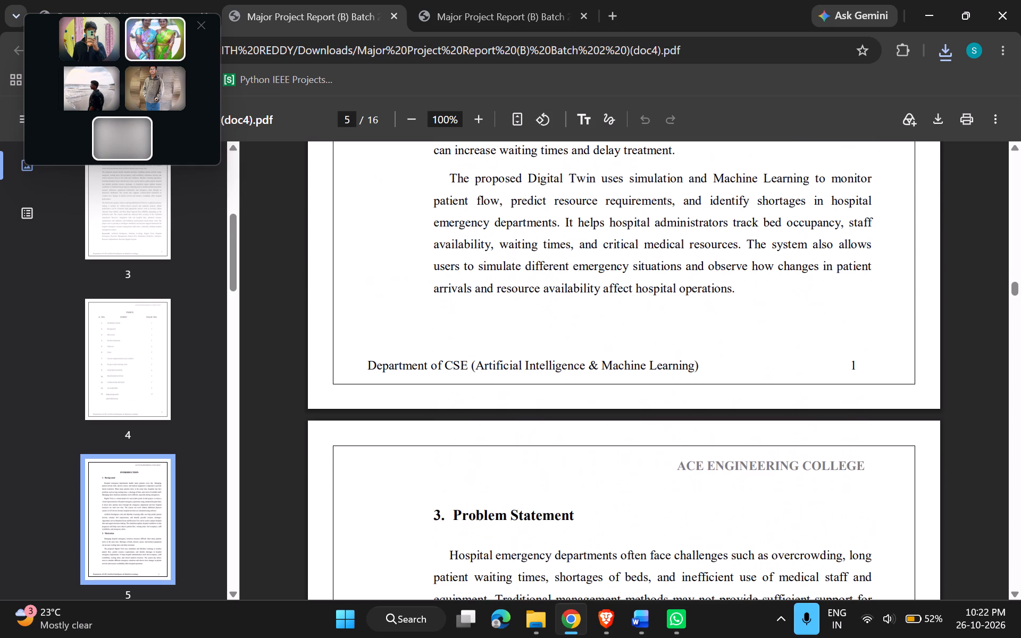
{"action": "scroll", "coordinate": [514, 236], "scroll_direction": "down", "scroll_amount": 10}
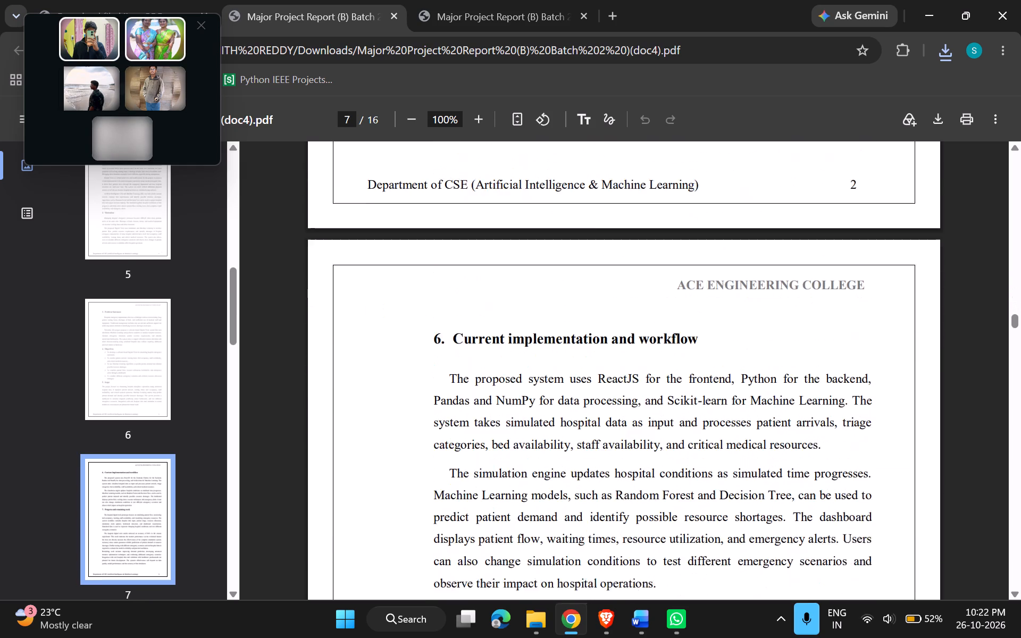
{"action": "scroll", "coordinate": [514, 236], "scroll_direction": "down", "scroll_amount": 8}
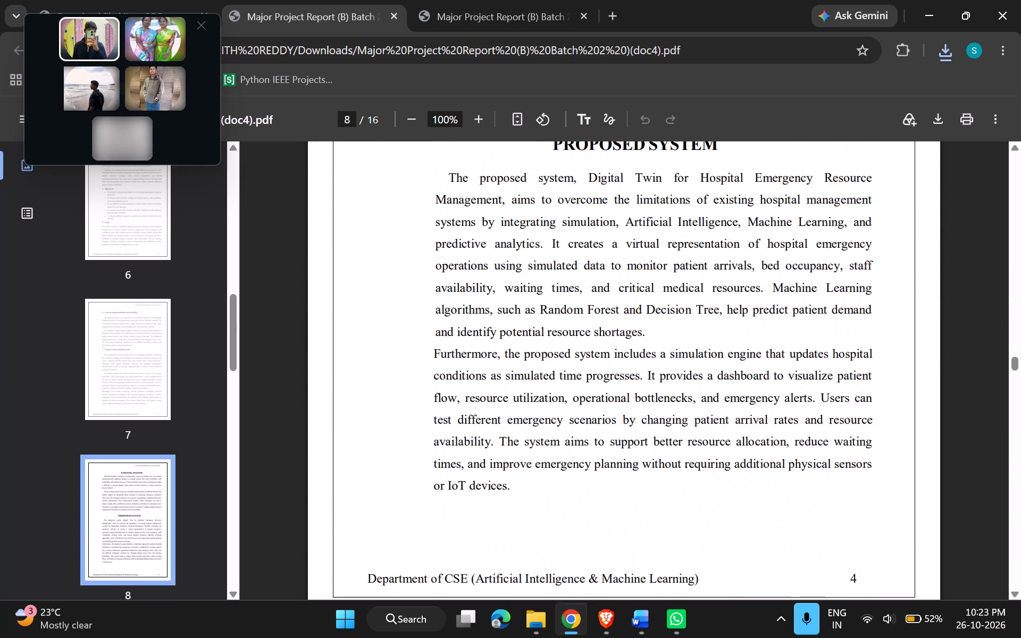
{"action": "scroll", "coordinate": [514, 236], "scroll_direction": "down", "scroll_amount": 11}
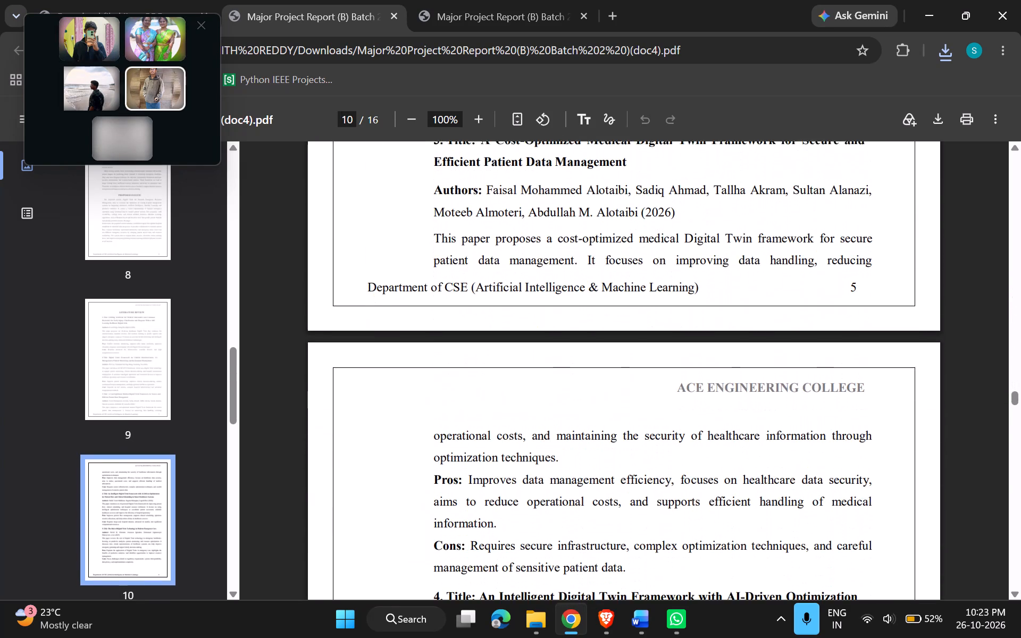
{"action": "scroll", "coordinate": [514, 236], "scroll_direction": "down", "scroll_amount": 10}
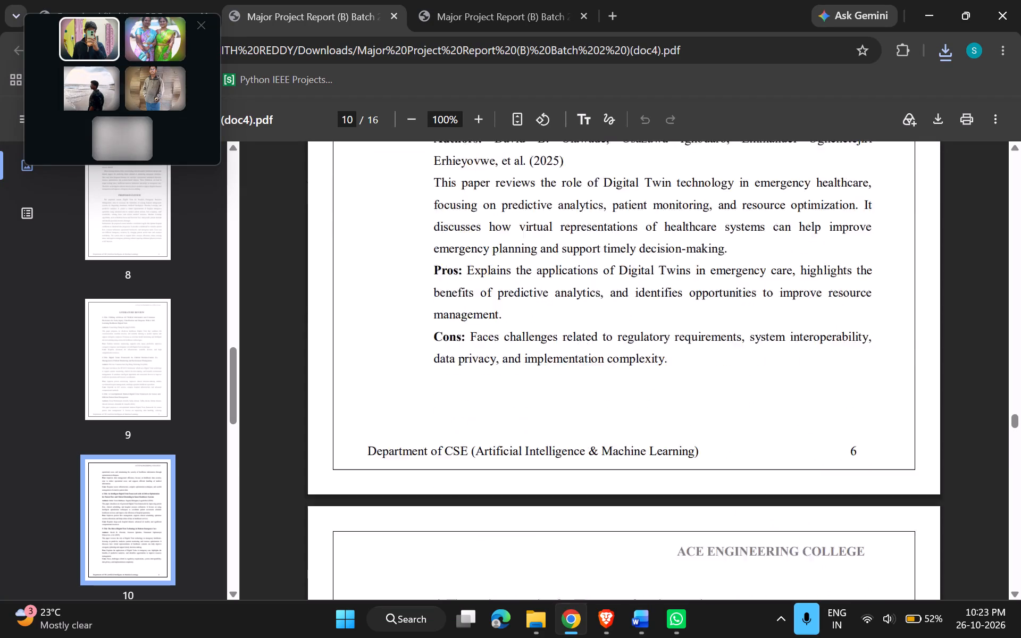
{"action": "scroll", "coordinate": [514, 236], "scroll_direction": "down", "scroll_amount": 5}
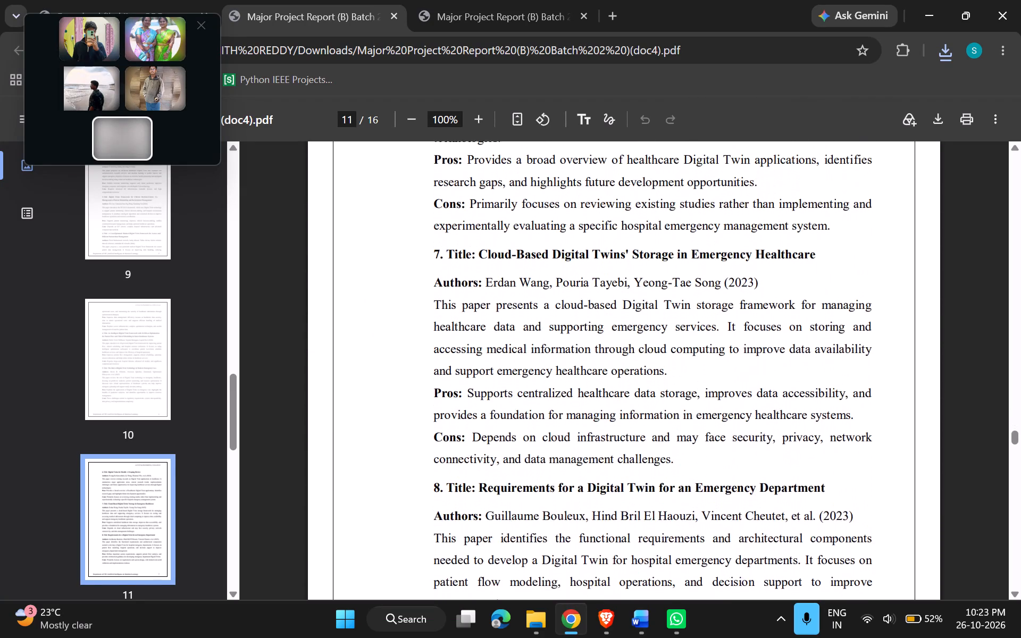
{"action": "scroll", "coordinate": [514, 236], "scroll_direction": "down", "scroll_amount": 6}
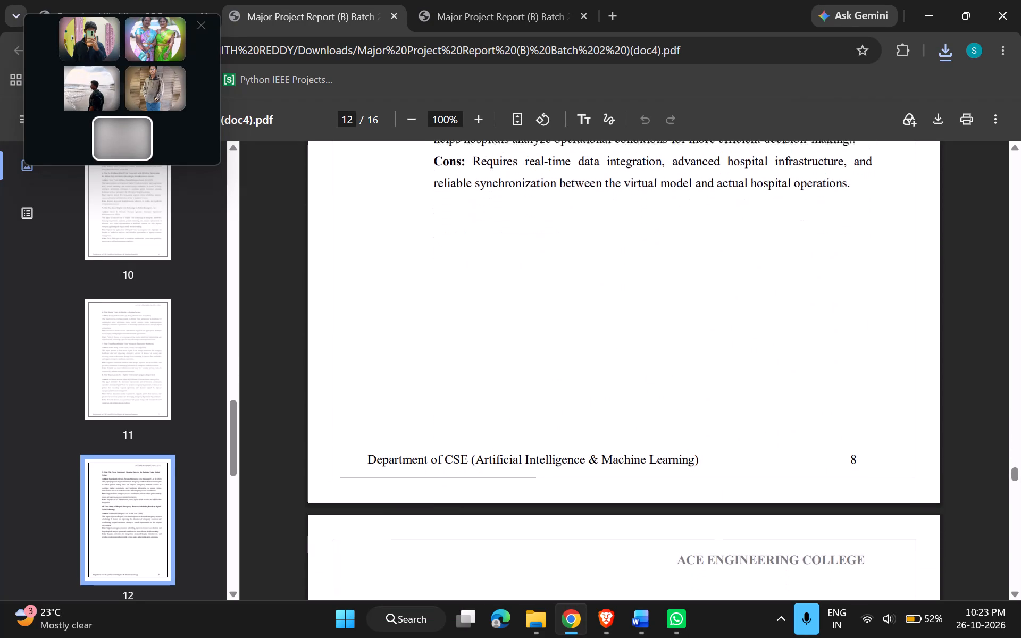
Check the formatting of the algorithm section's steps and the closing pages, finishing back at the title page.
{"action": "scroll", "coordinate": [514, 236], "scroll_direction": "down", "scroll_amount": 6}
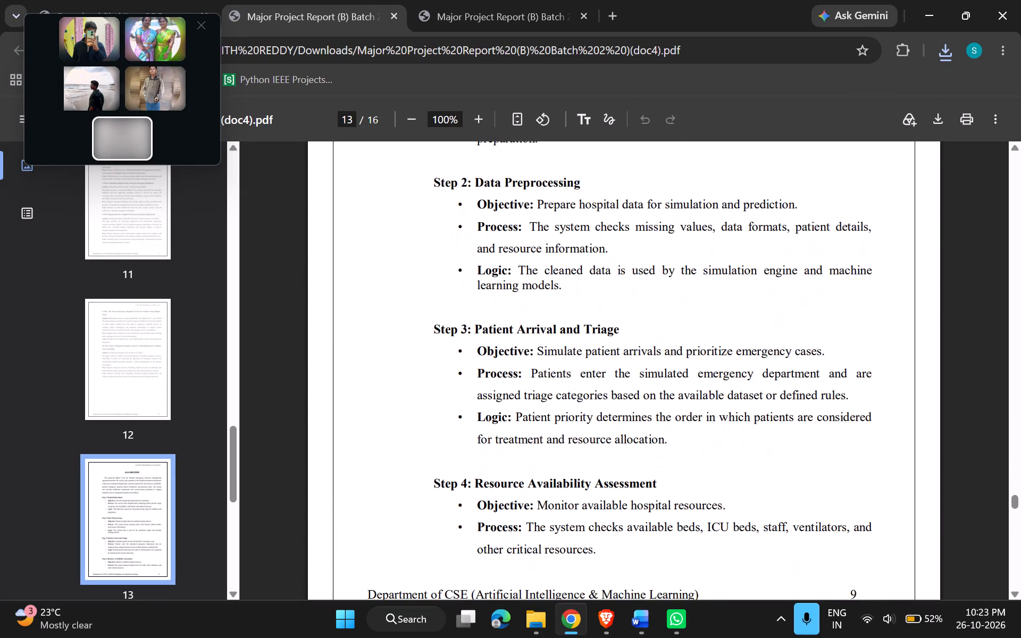
{"action": "scroll", "coordinate": [514, 236], "scroll_direction": "down", "scroll_amount": 5}
{"action": "scroll", "coordinate": [514, 236], "scroll_direction": "up", "scroll_amount": 2}
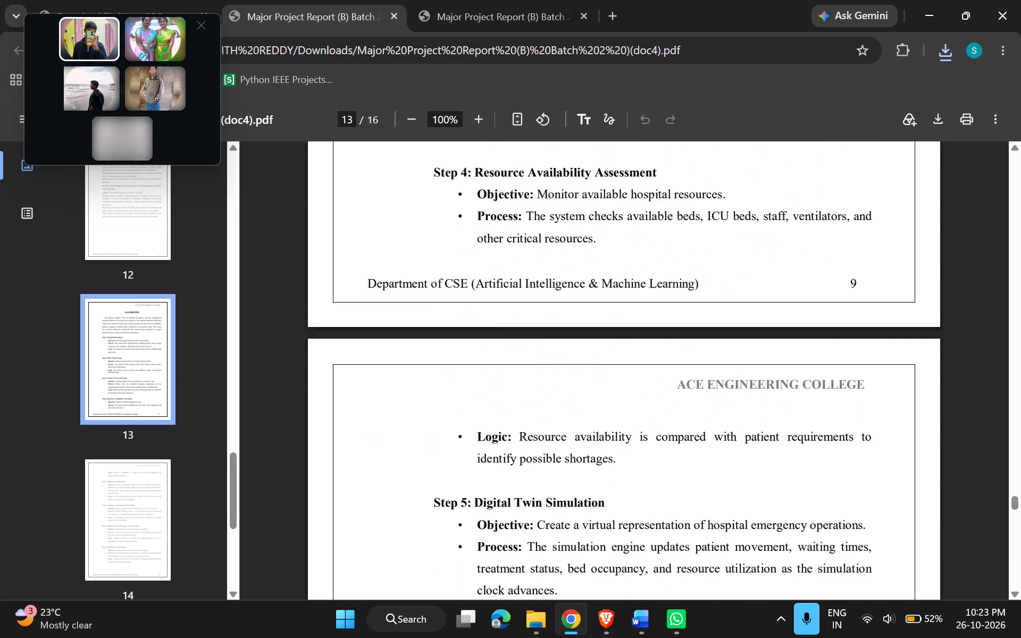
{"action": "scroll", "coordinate": [514, 236], "scroll_direction": "down", "scroll_amount": 7}
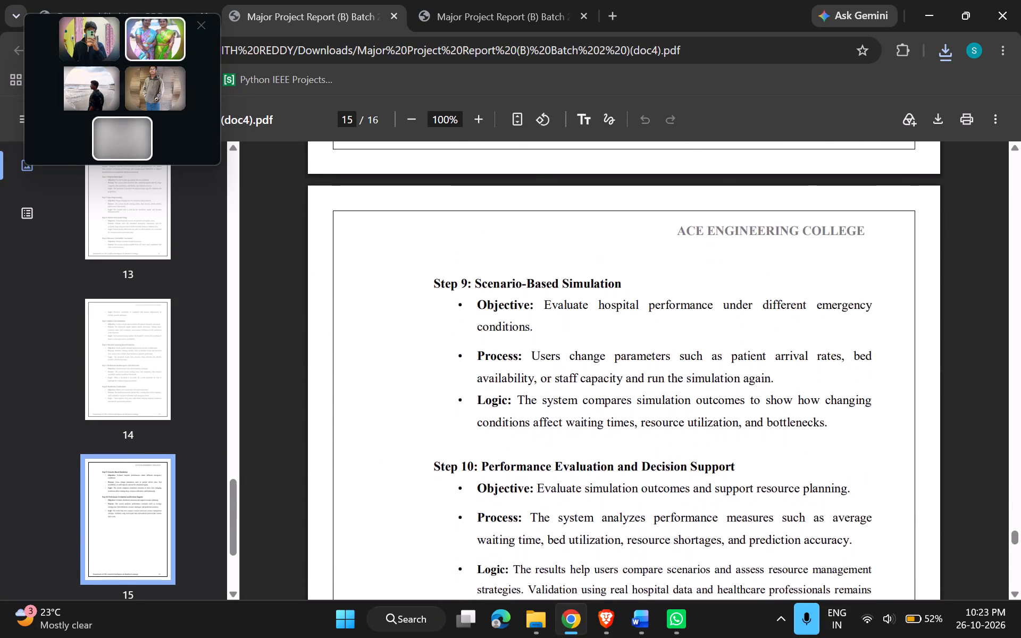
{"action": "scroll", "coordinate": [514, 236], "scroll_direction": "down", "scroll_amount": 7}
{"action": "scroll", "coordinate": [514, 236], "scroll_direction": "up", "scroll_amount": 8}
{"action": "scroll", "coordinate": [514, 236], "scroll_direction": "up", "scroll_amount": 14}
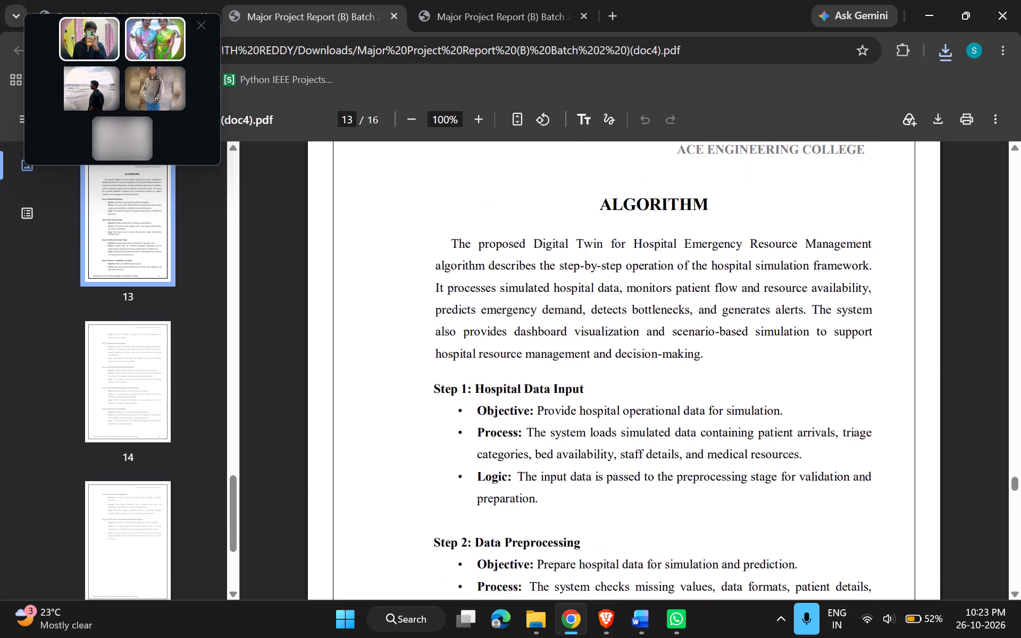
{"action": "scroll", "coordinate": [514, 236], "scroll_direction": "up", "scroll_amount": 12}
{"action": "scroll", "coordinate": [514, 236], "scroll_direction": "up", "scroll_amount": 14}
{"action": "scroll", "coordinate": [514, 236], "scroll_direction": "up", "scroll_amount": 12}
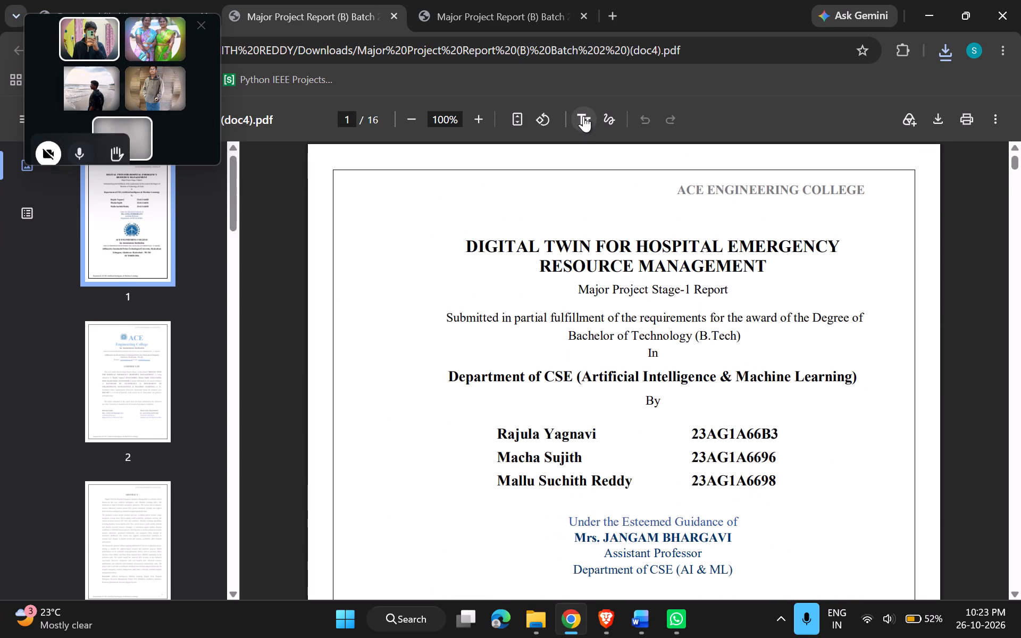
Turn on the PDF viewer's Draw tool to mark up the report.
{"action": "left_click", "coordinate": [606, 121]}
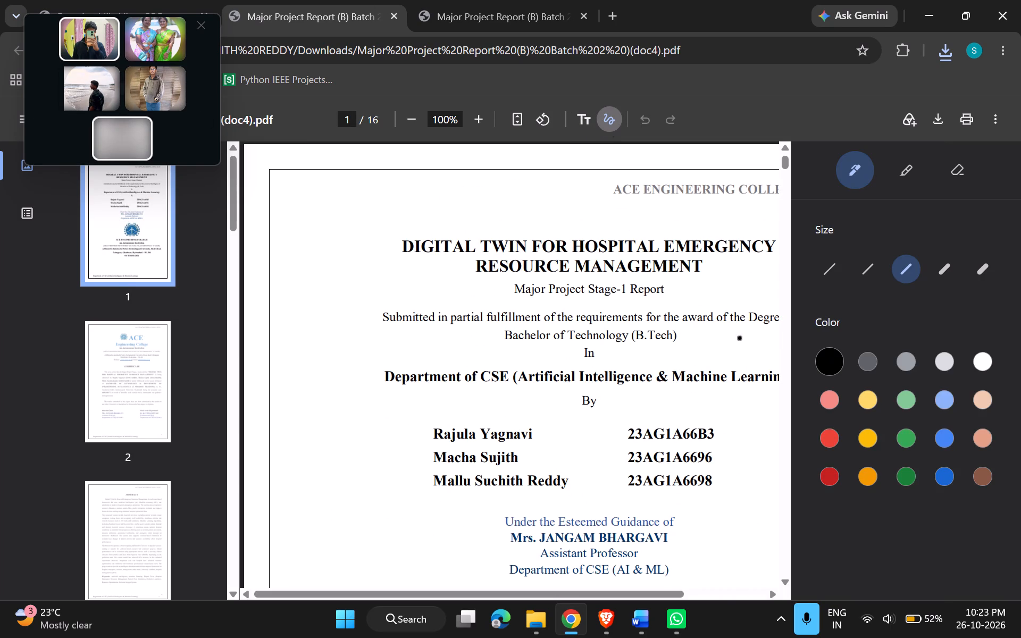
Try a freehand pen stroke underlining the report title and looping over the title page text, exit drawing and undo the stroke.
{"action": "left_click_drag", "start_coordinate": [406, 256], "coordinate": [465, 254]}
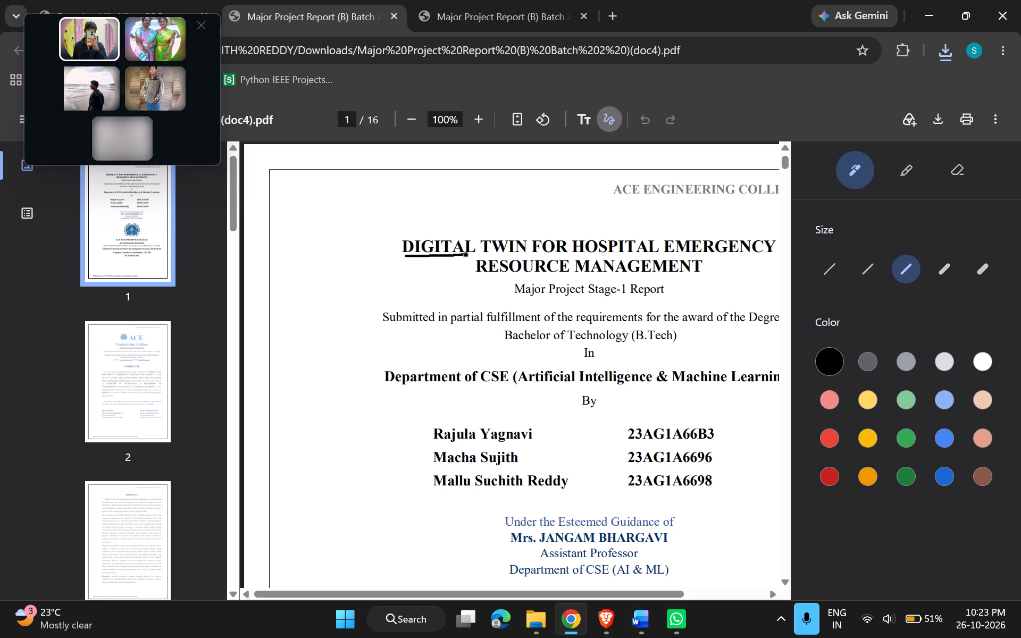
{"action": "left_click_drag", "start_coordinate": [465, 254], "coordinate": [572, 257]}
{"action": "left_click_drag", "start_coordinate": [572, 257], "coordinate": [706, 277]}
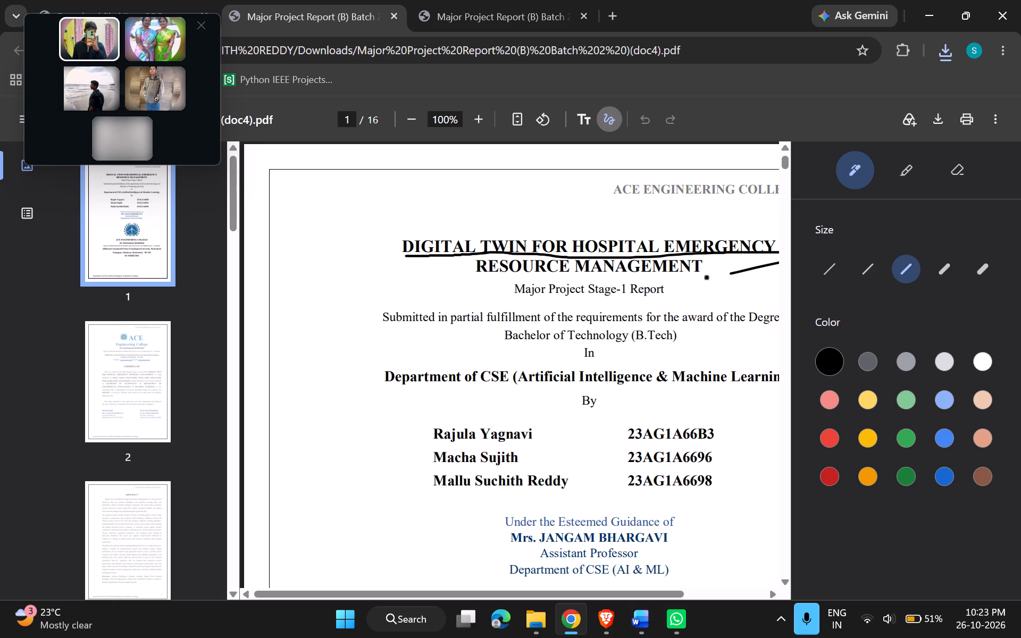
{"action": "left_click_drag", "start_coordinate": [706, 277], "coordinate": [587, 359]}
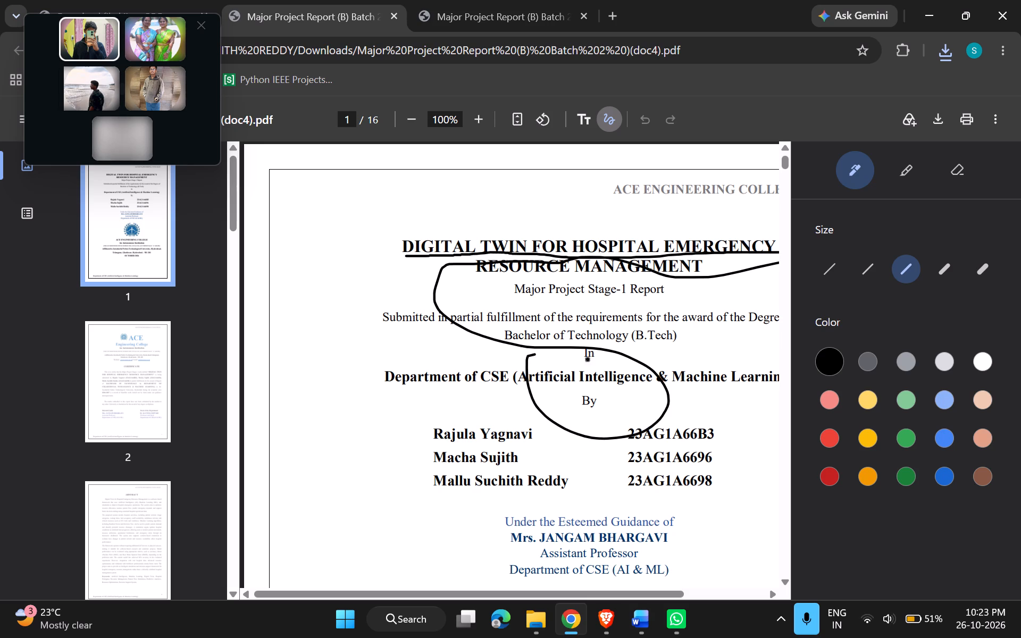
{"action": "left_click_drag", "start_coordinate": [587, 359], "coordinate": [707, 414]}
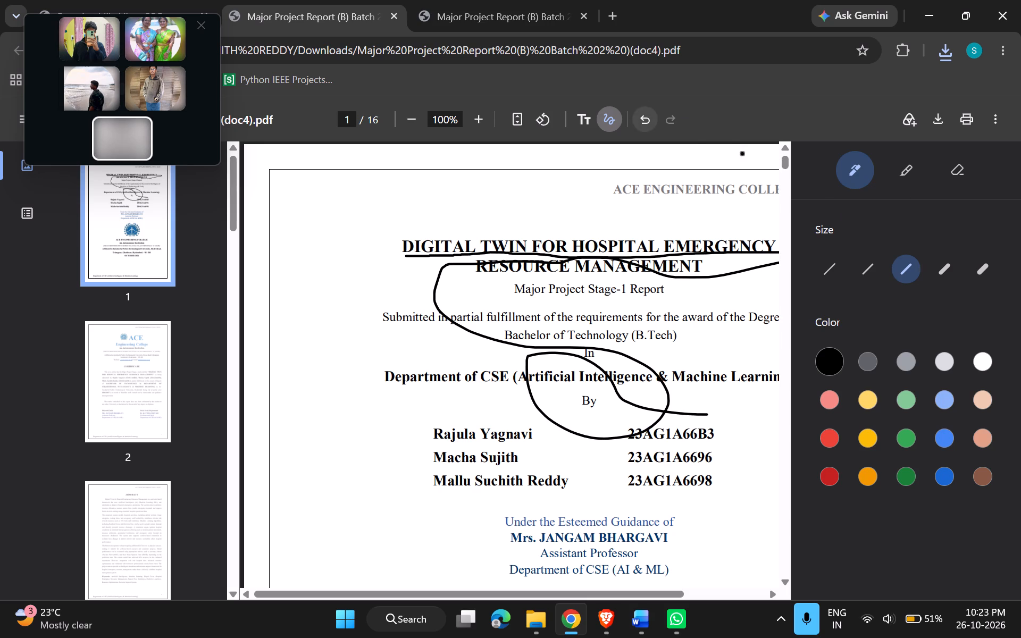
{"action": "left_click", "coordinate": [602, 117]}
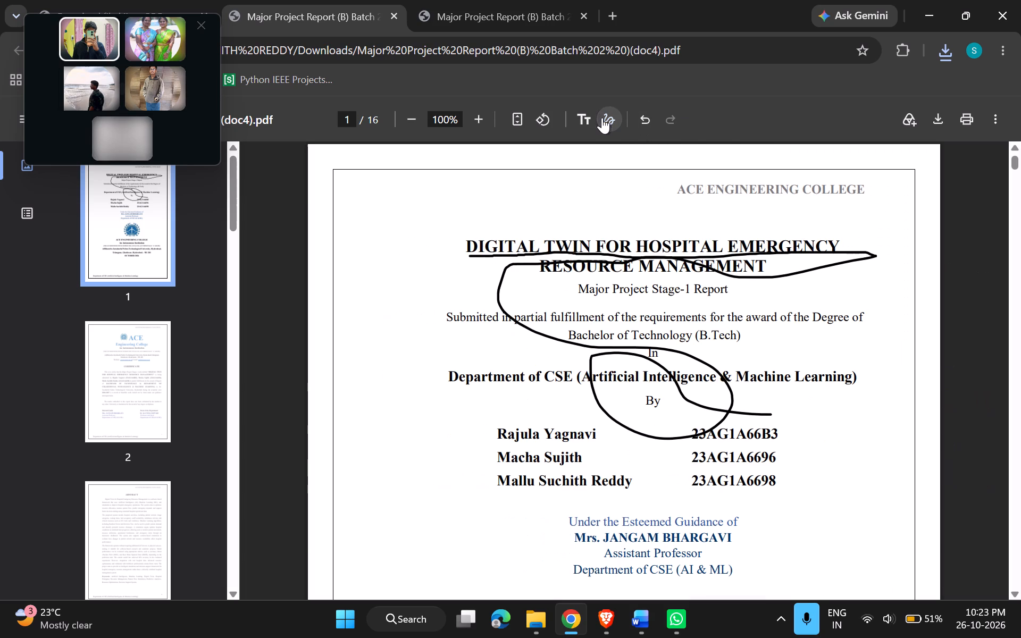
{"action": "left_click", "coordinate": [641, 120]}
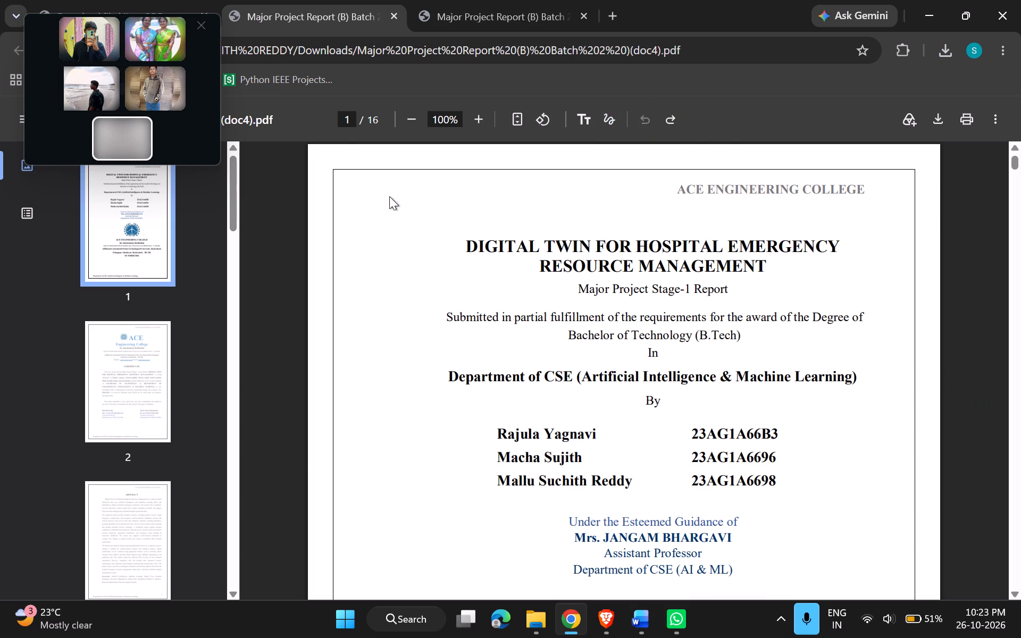
Set the report PDF's zoom to 80% and view the pages down to the Abstract.
{"action": "left_click", "coordinate": [377, 120]}
{"action": "left_click", "coordinate": [455, 121]}
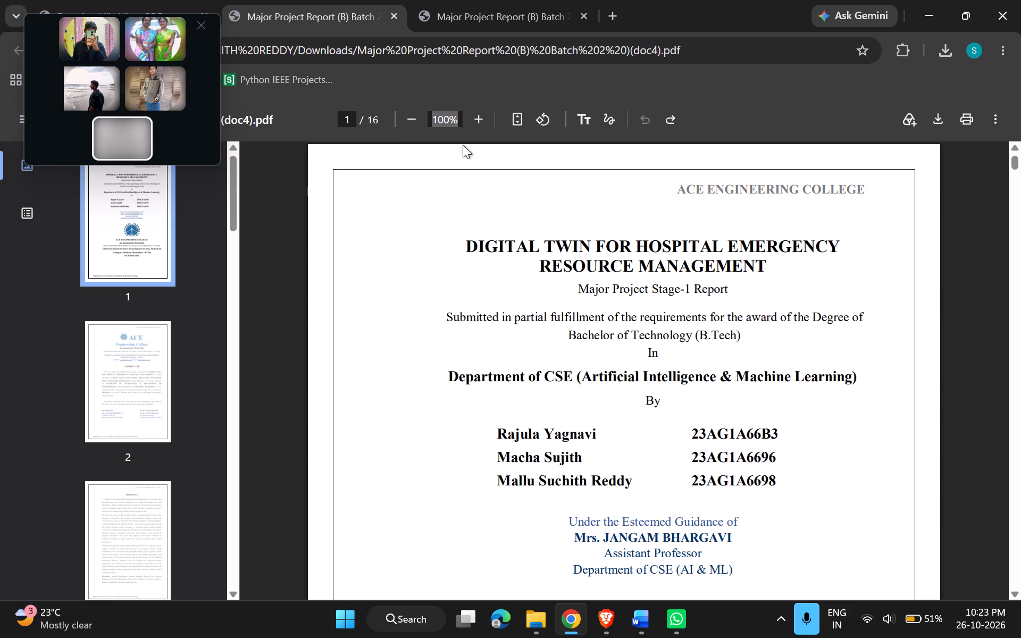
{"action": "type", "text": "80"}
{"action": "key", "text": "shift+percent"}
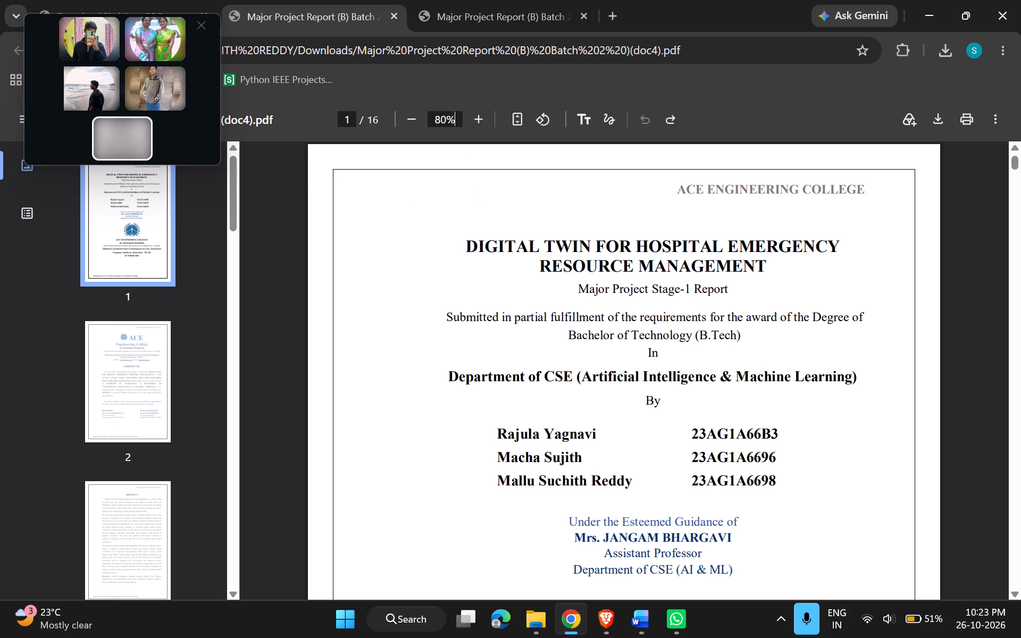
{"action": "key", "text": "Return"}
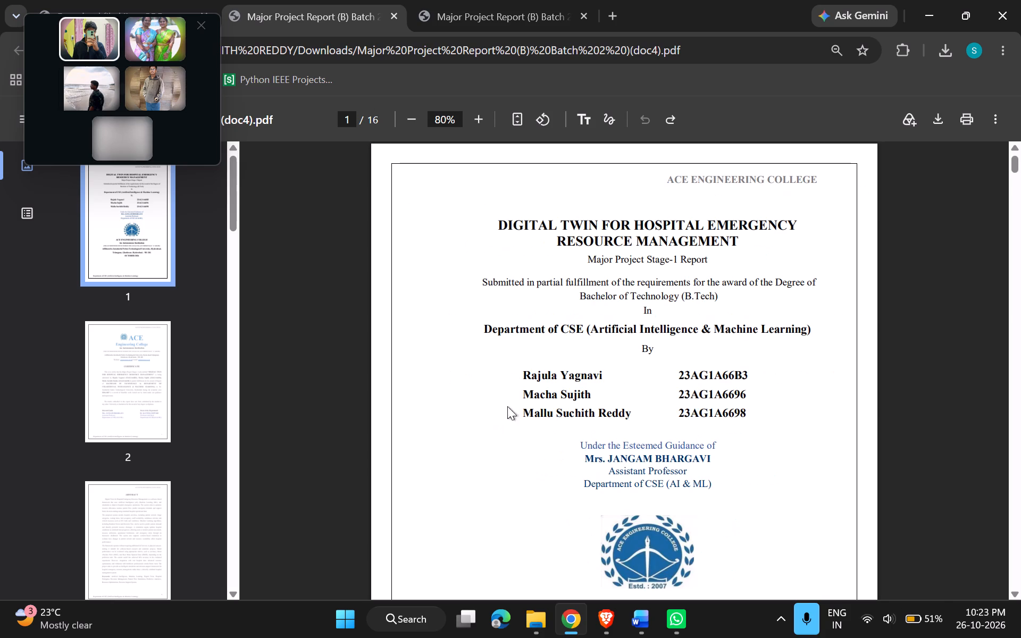
{"action": "scroll", "coordinate": [509, 441], "scroll_direction": "down", "scroll_amount": 13}
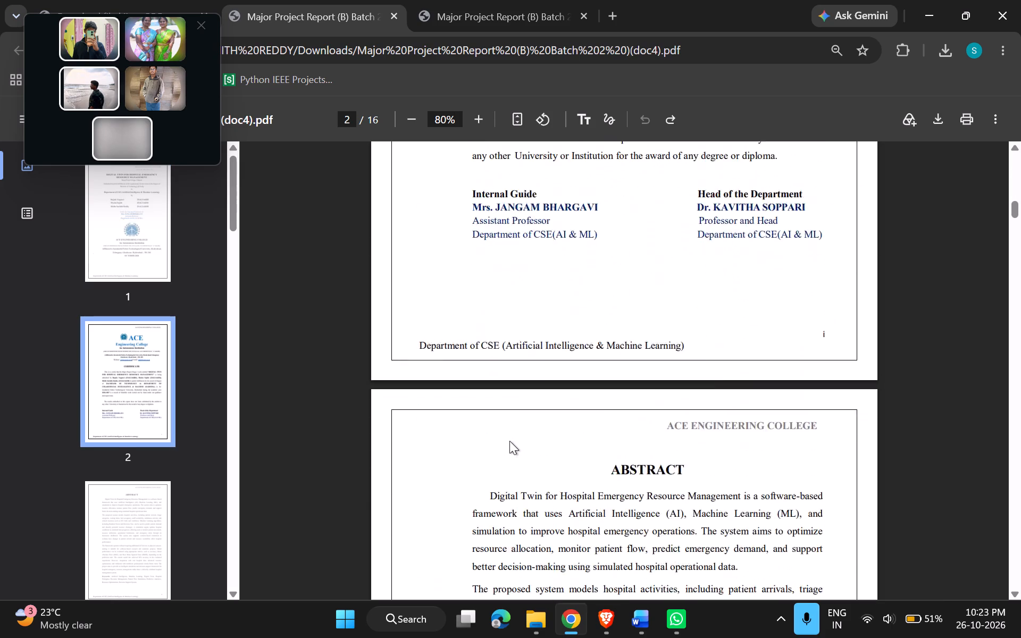
Switch from the report PDF to WhatsApp by bringing up its open windows.
{"action": "left_click", "coordinate": [674, 623]}
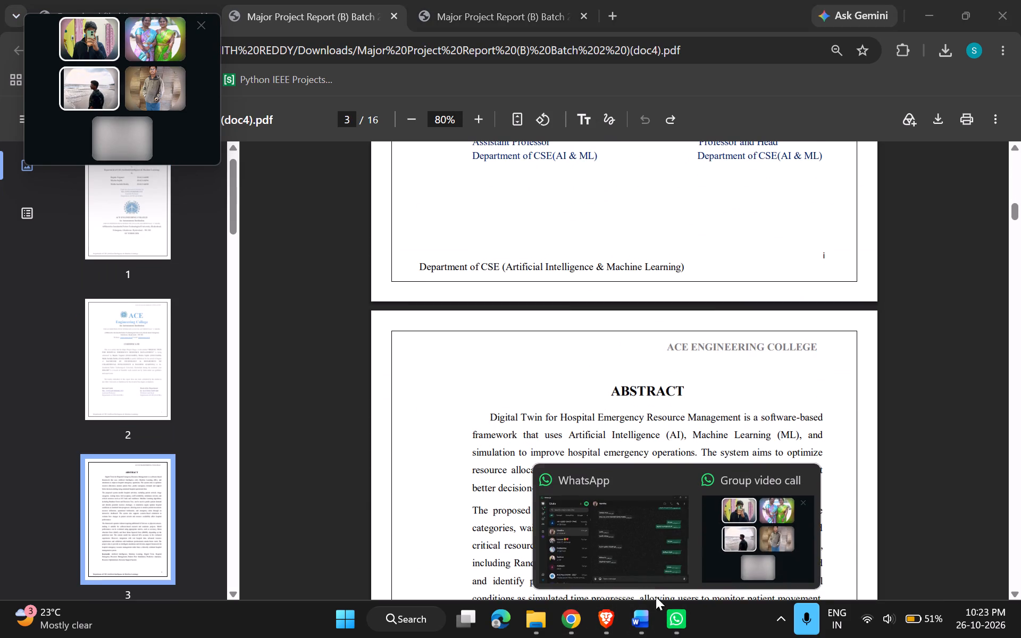
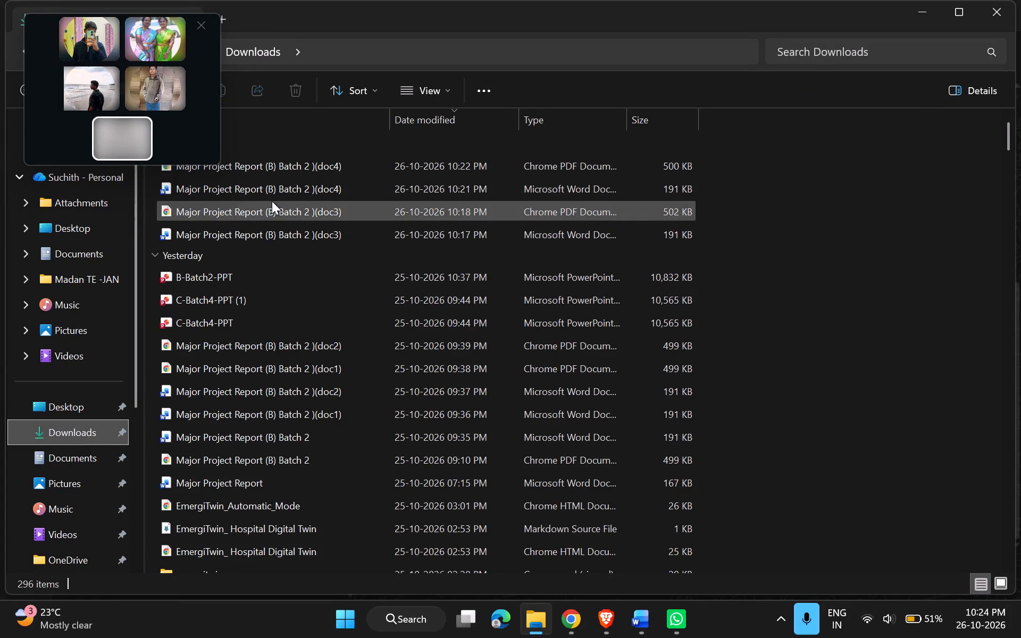
Rename the doc4 PDF in Downloads as "Major Project Report (B) (Batch 2 )(Final)".
{"action": "scroll", "coordinate": [272, 171], "scroll_direction": "up", "scroll_amount": 3}
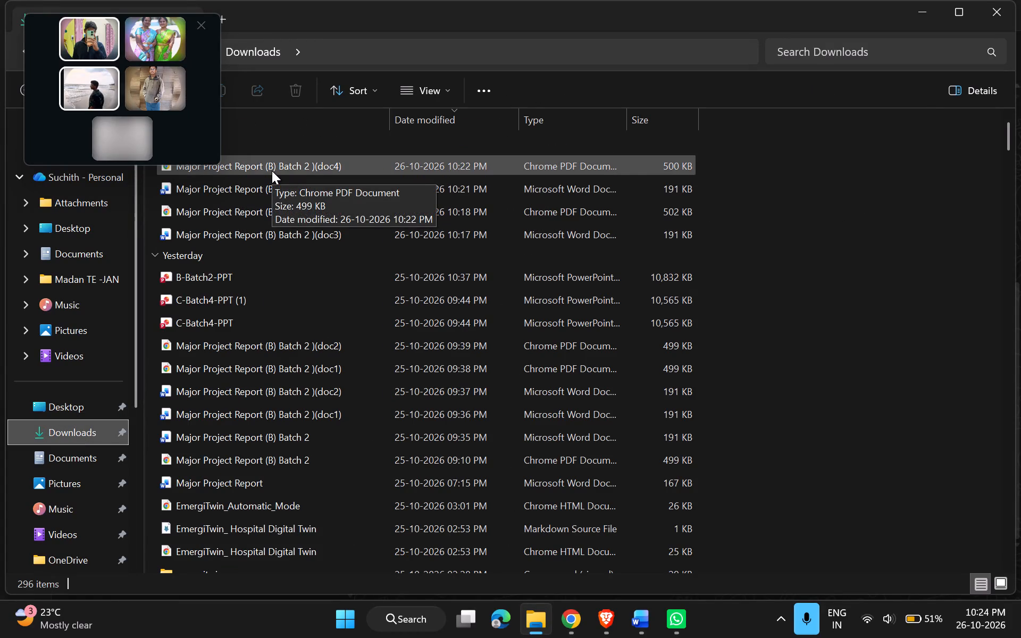
{"action": "right_click", "coordinate": [272, 171]}
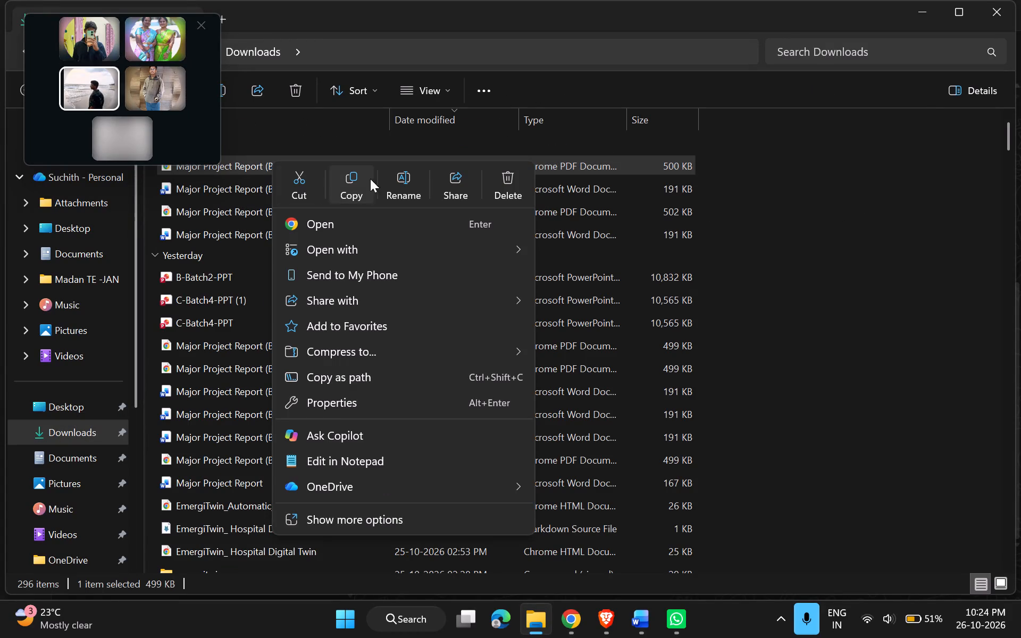
{"action": "left_click", "coordinate": [396, 179]}
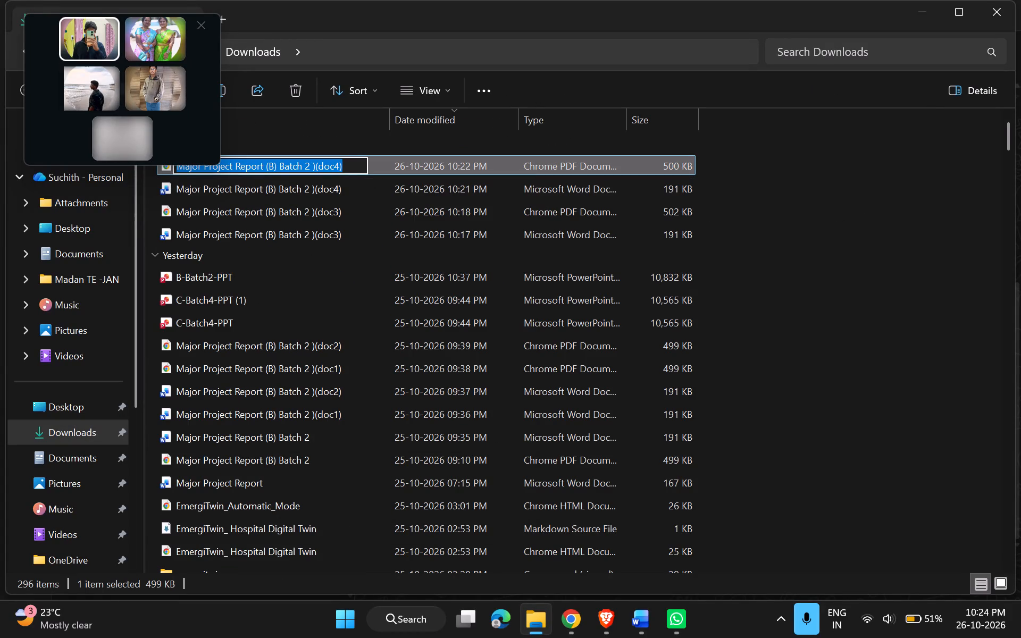
{"action": "left_click", "coordinate": [355, 168]}
{"action": "key", "text": "BackSpace"}
{"action": "key", "text": "BackSpace"}
{"action": "key", "text": "BackSpace"}
{"action": "key", "text": "BackSpace"}
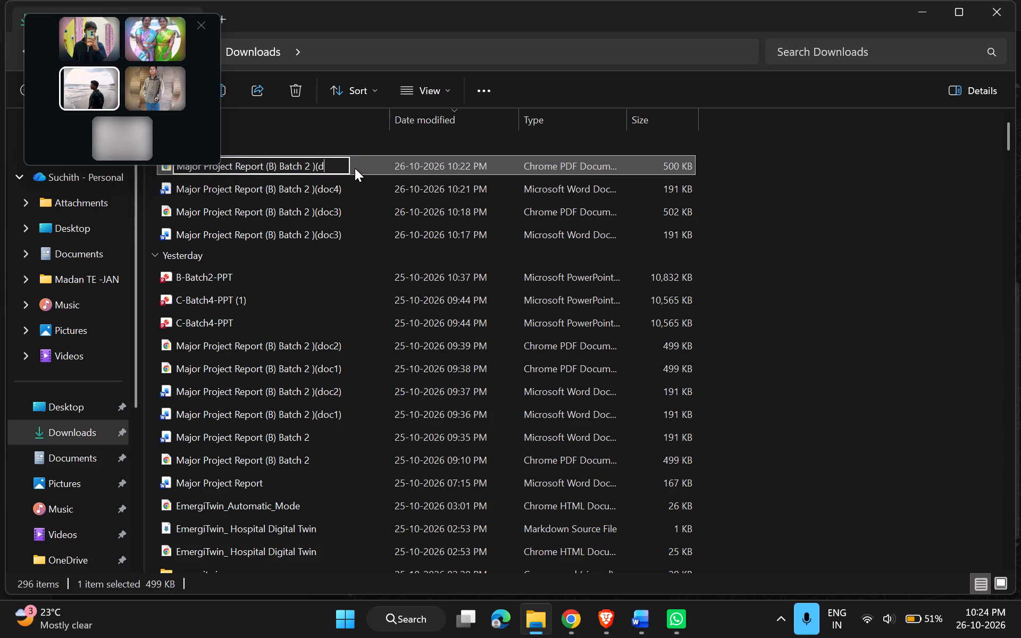
{"action": "key", "text": "BackSpace"}
{"action": "key", "text": "BackSpace"}
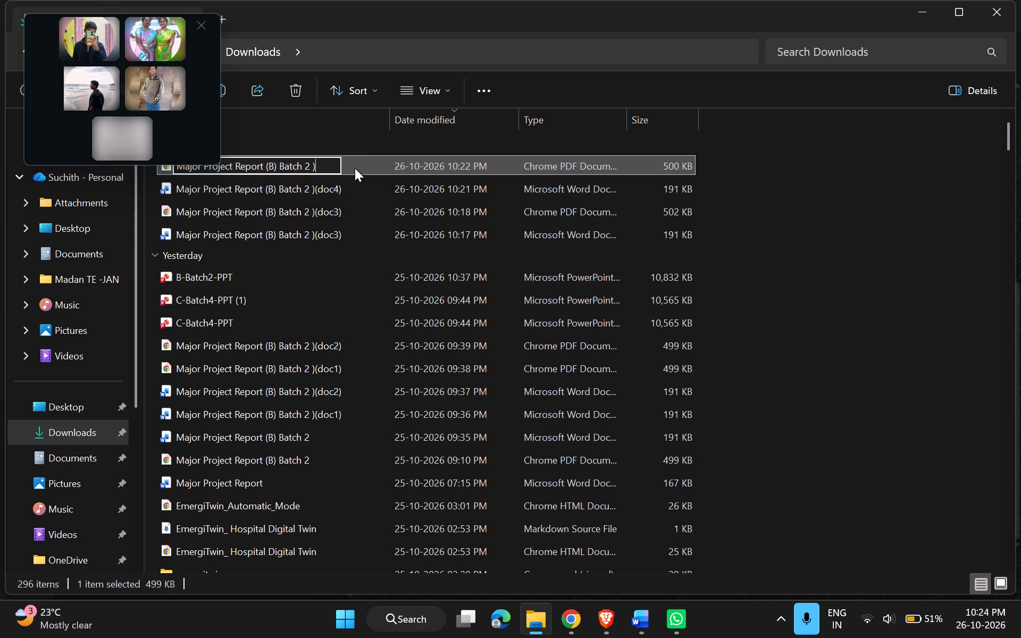
{"action": "key", "text": "Left"}
{"action": "key", "text": "Left"}
{"action": "key", "text": "Left"}
{"action": "key", "text": "Left"}
{"action": "key", "text": "Left"}
{"action": "key", "text": "Left"}
{"action": "key", "text": "Left"}
{"action": "key", "text": "Left"}
{"action": "key", "text": "Left"}
{"action": "key", "text": "shift+parenleft"}
{"action": "key", "text": "Right"}
{"action": "key", "text": "Right"}
{"action": "key", "text": "Right"}
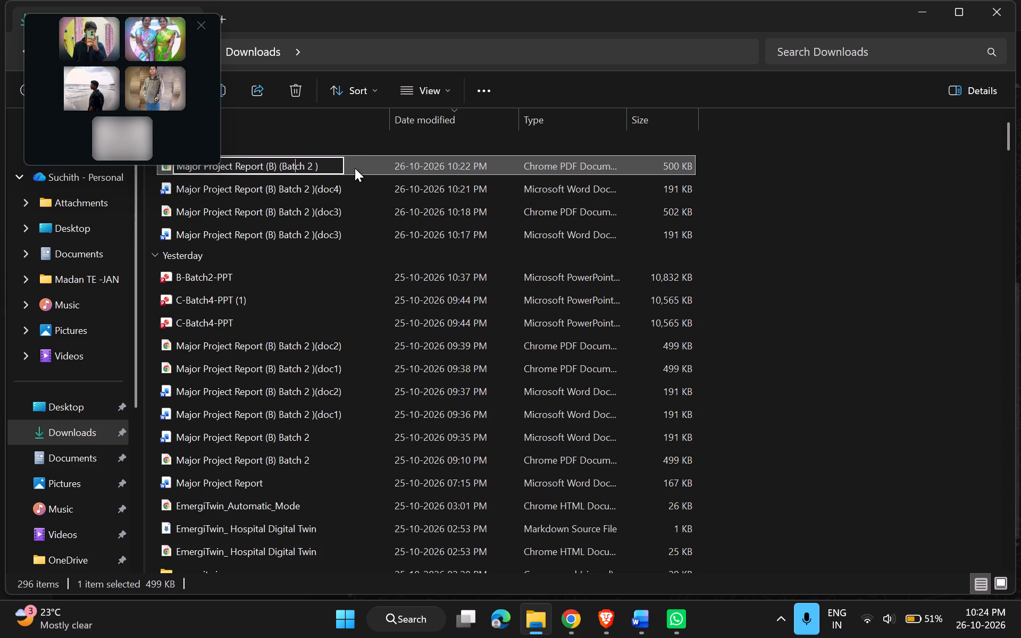
{"action": "key", "text": "Right"}
{"action": "key", "text": "Right"}
{"action": "key", "text": "Right"}
{"action": "key", "text": "Right"}
{"action": "key", "text": "Right"}
{"action": "key", "text": "Right"}
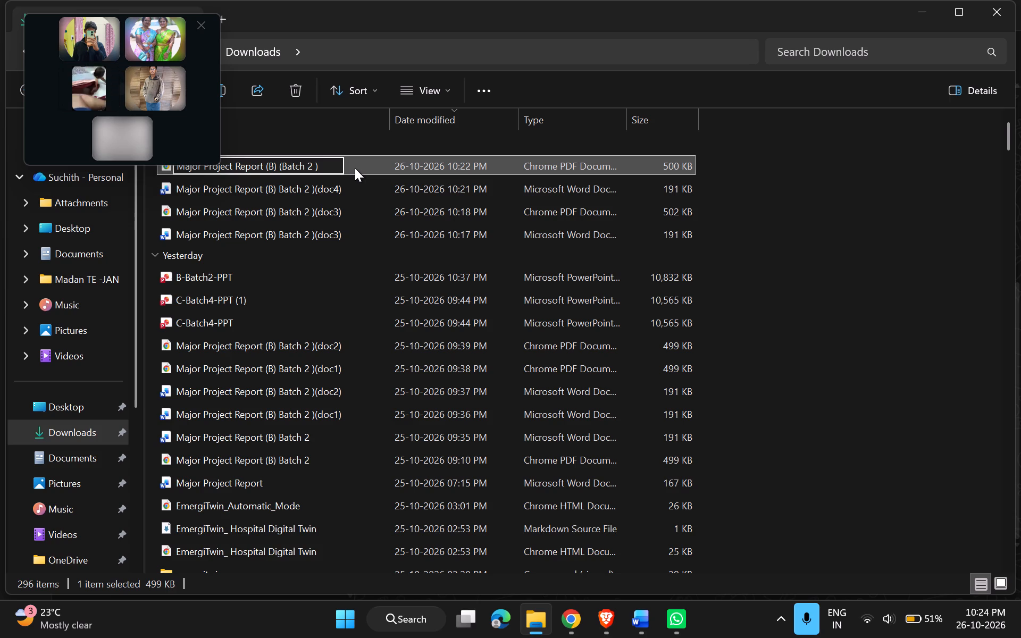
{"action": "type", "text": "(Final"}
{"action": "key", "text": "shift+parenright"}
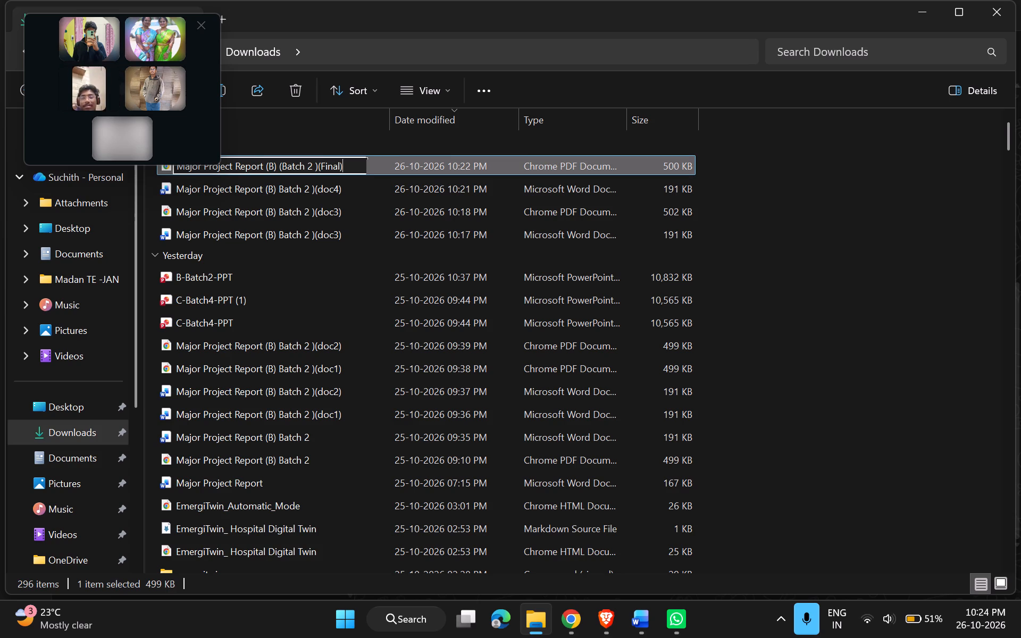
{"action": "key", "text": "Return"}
Copy the "Major Project Report (B) (Batch 2 )(Final)" PDF and switch to WhatsApp.
{"action": "right_click", "coordinate": [355, 168]}
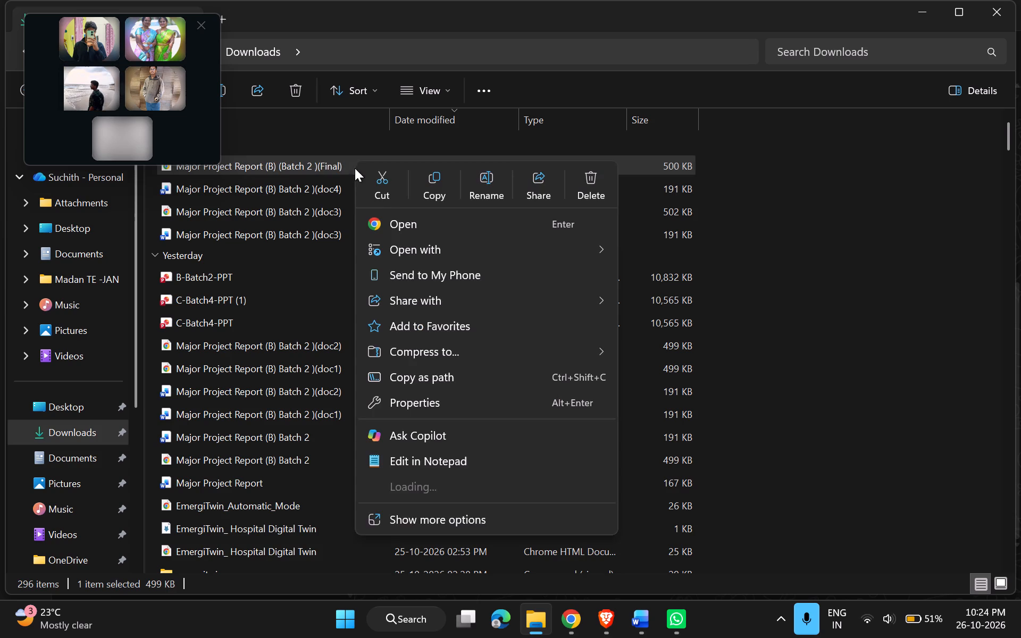
{"action": "left_click", "coordinate": [439, 188]}
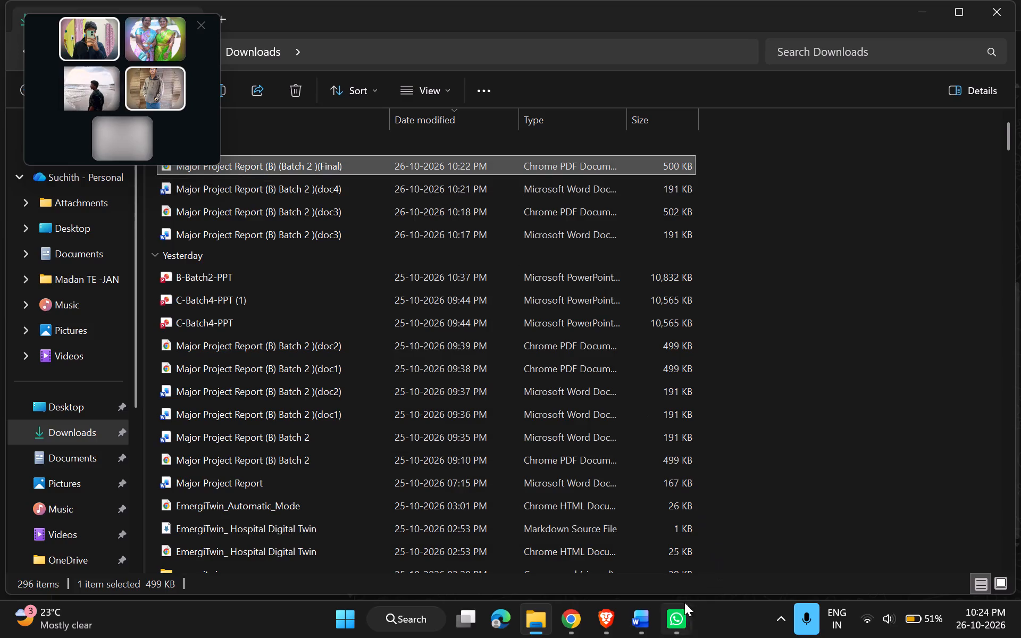
{"action": "left_click", "coordinate": [687, 624]}
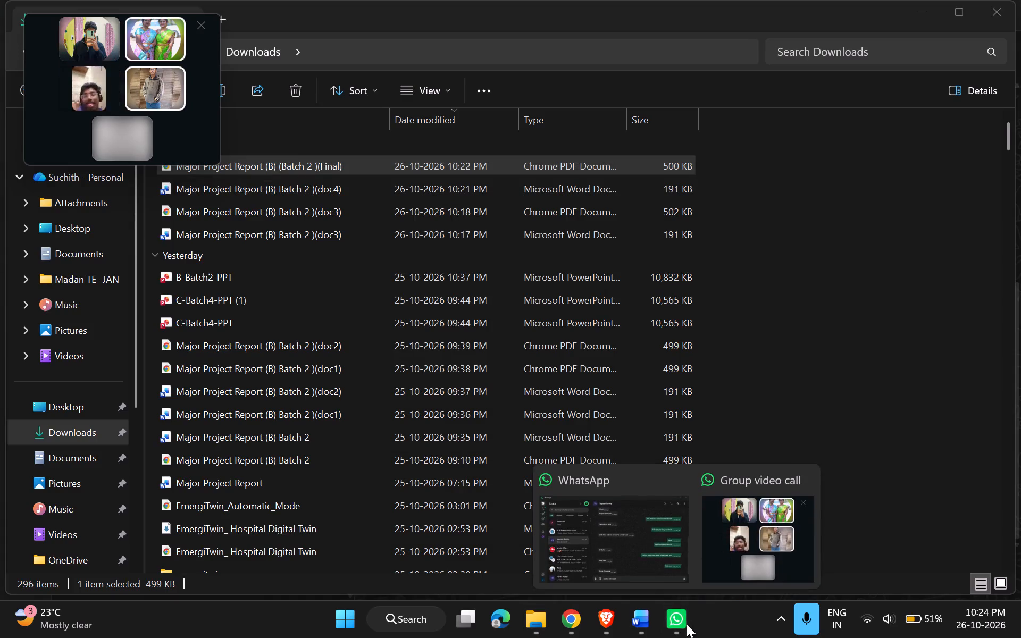
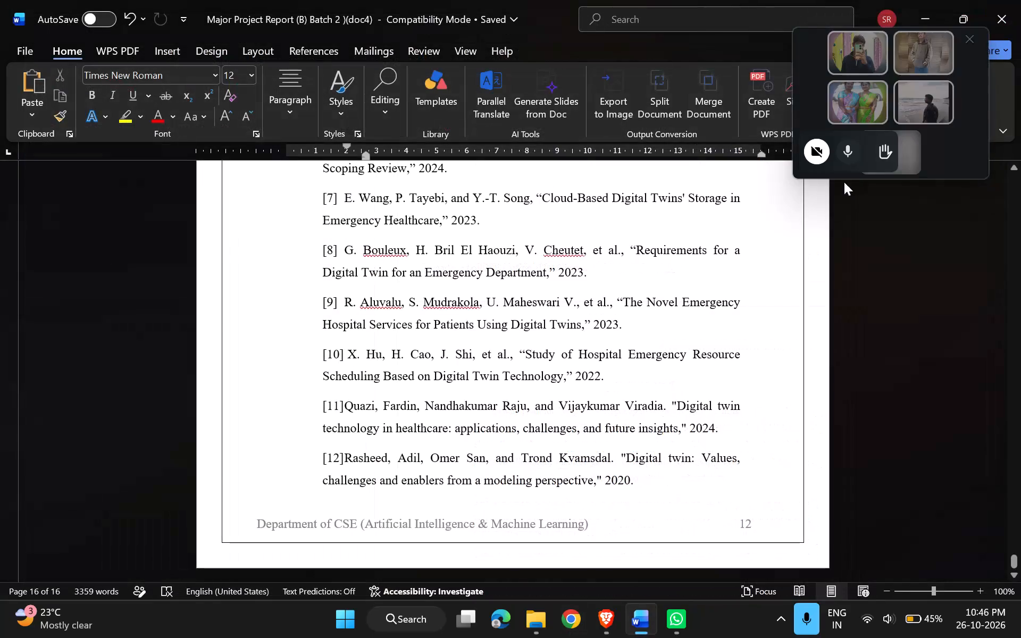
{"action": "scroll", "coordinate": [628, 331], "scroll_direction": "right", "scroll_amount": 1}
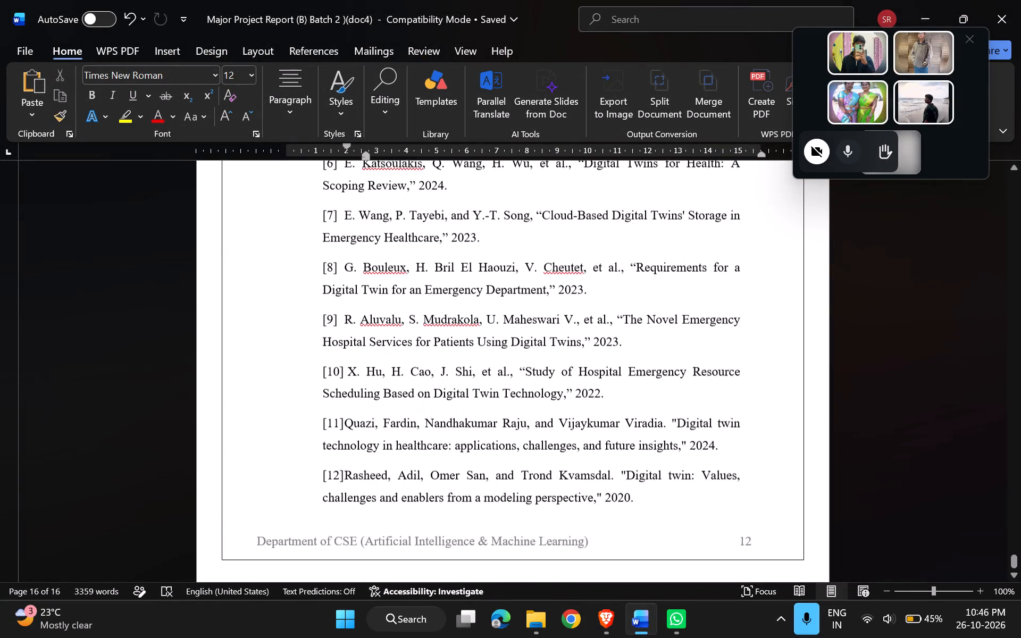